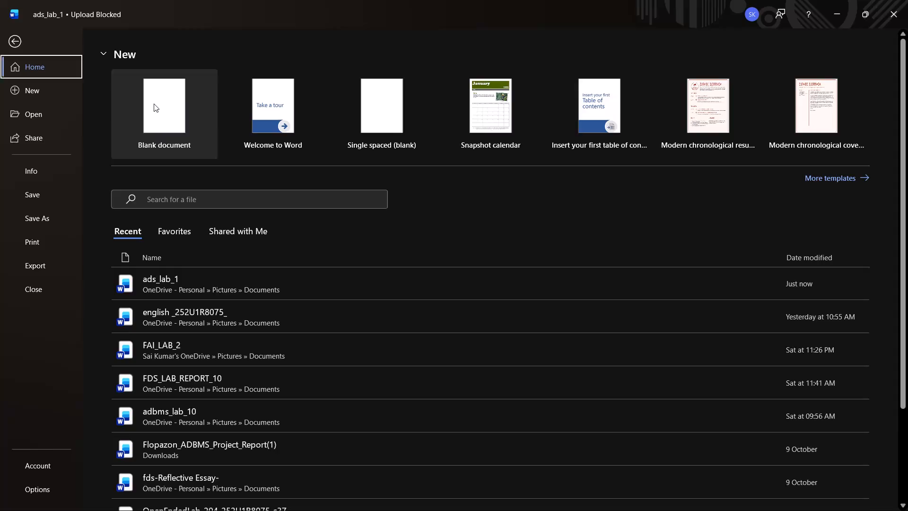
# Create a new blank document.
pyautogui.click(154, 104)
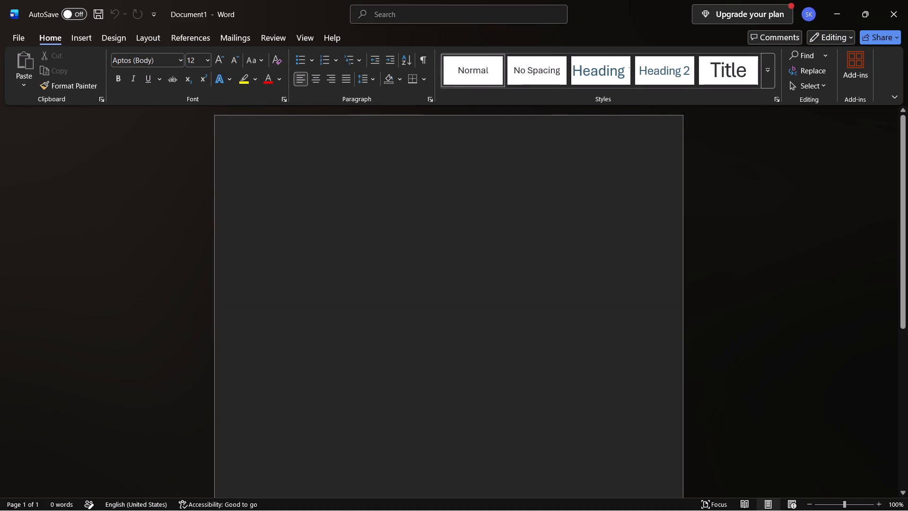
# Copy the Aurora letterhead banner from ads_lab_1 into the new document and position it across the top of the page.
pyautogui.hotkey('alt', 'Tab')
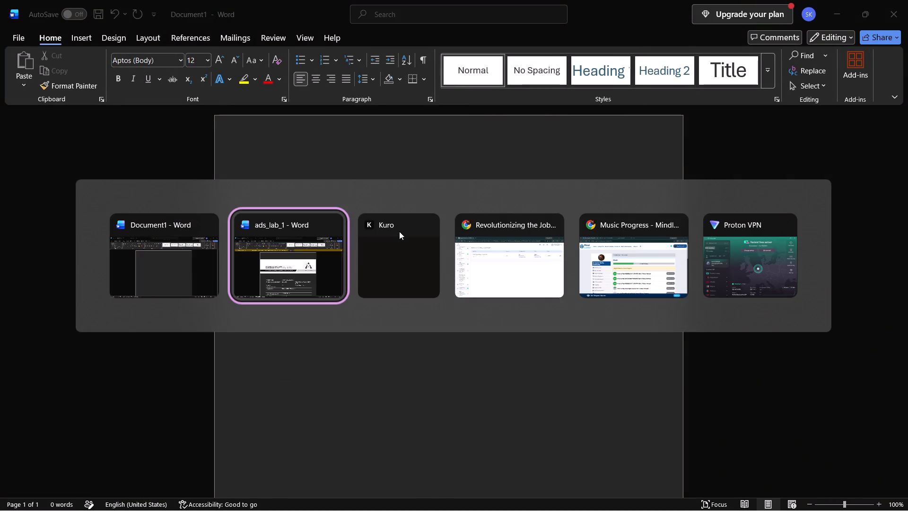
pyautogui.click(381, 243)
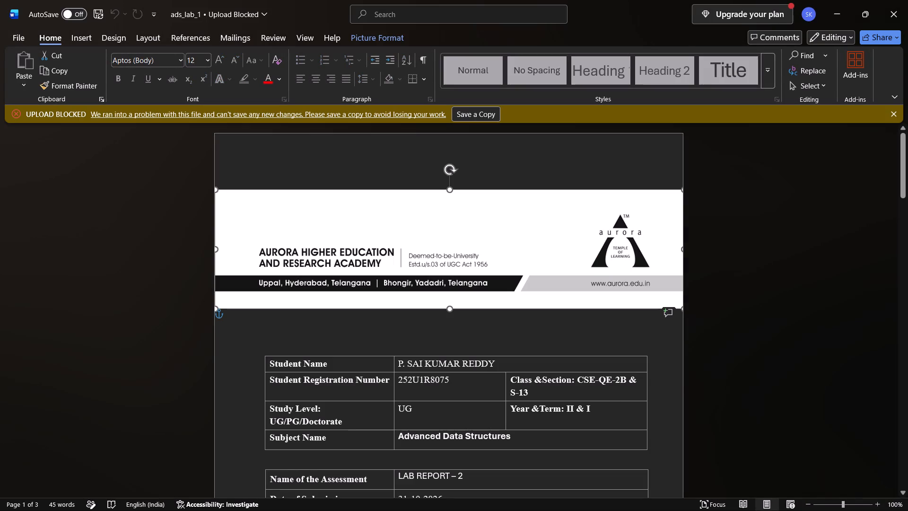
pyautogui.hotkey('ctrl', 'c')
pyautogui.hotkey('ctrl', 'c')
pyautogui.hotkey('ctrl', 'c')
pyautogui.hotkey('alt', 'Tab')
pyautogui.hotkey('ctrl', 'v')
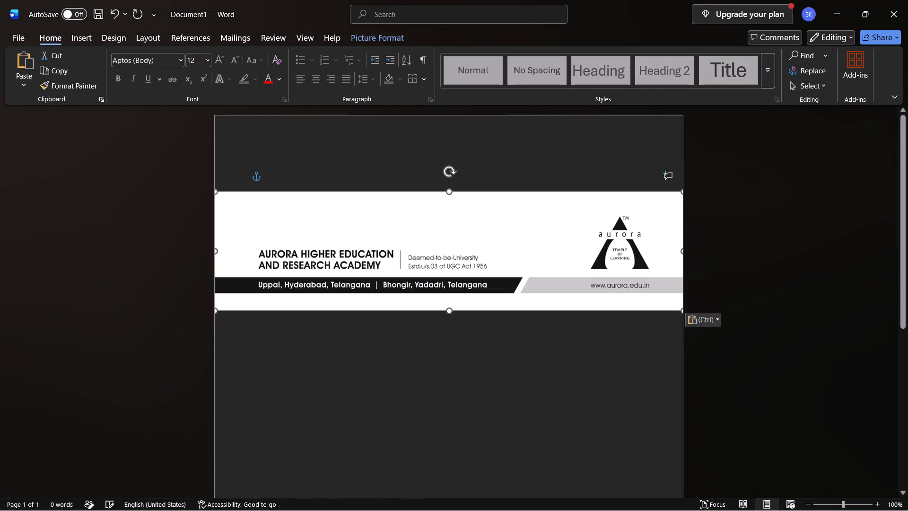
pyautogui.moveTo(386, 241); pyautogui.dragTo(384, 194)
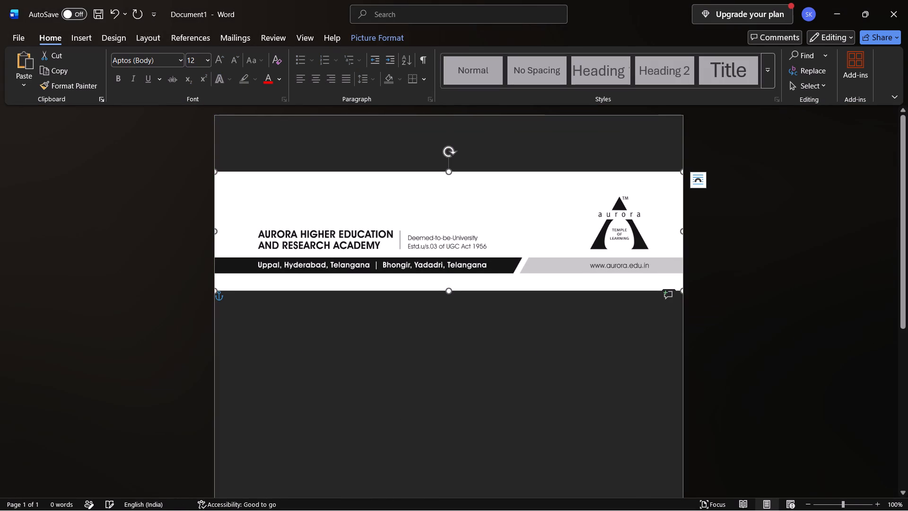
# Add a line break in the new document, and copy the student details table from ads_lab_1 into it.
pyautogui.click(352, 324)
pyautogui.hotkey('shift', 'Return')
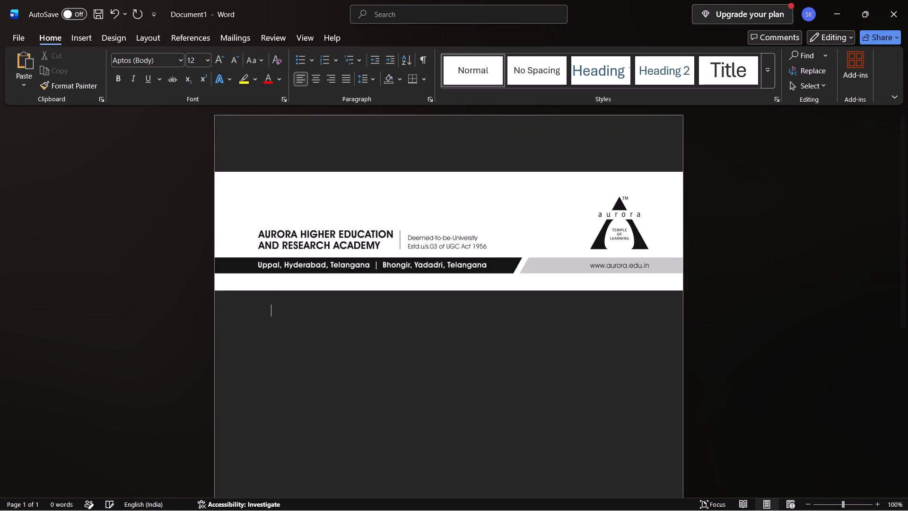
pyautogui.hotkey('alt', 'Tab')
pyautogui.hotkey('alt', 'Tab')
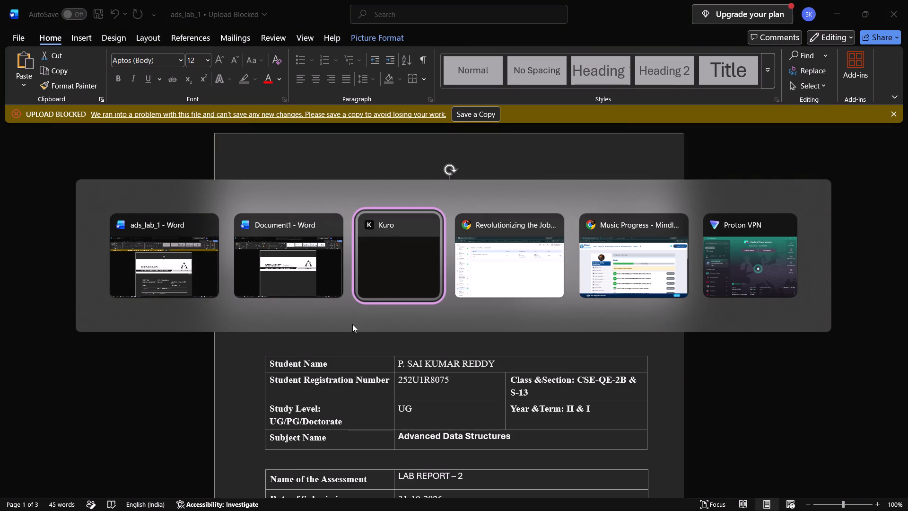
pyautogui.hotkey('alt', 'Tab')
pyautogui.hotkey('alt', 'Tab')
pyautogui.hotkey('alt', 'Tab')
pyautogui.hotkey('alt', 'Tab')
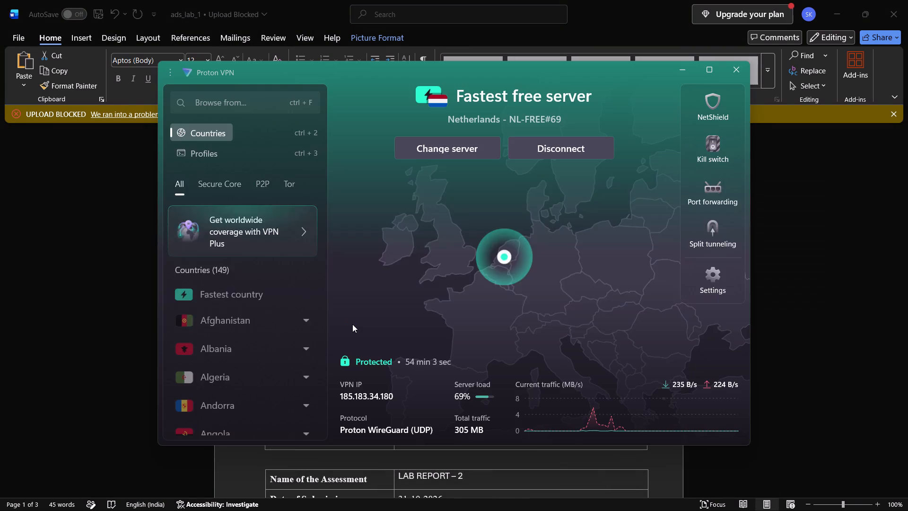
pyautogui.click(399, 395)
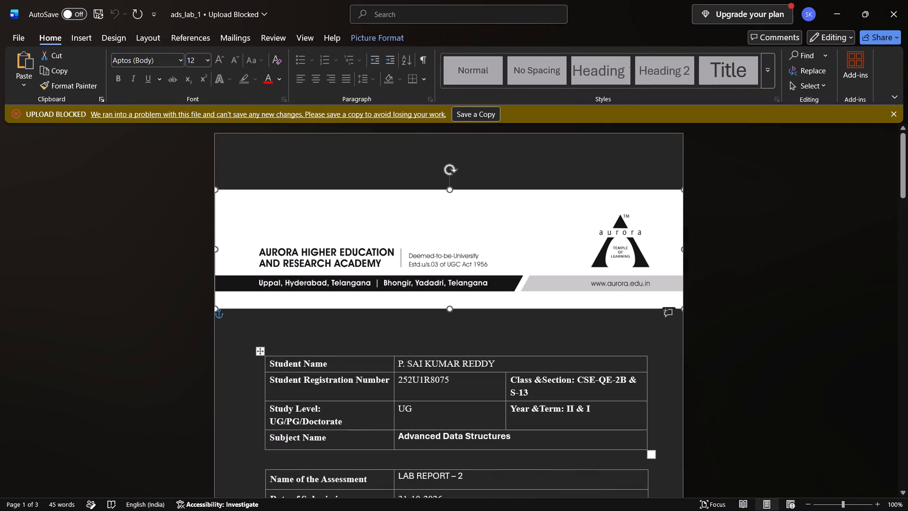
pyautogui.click(262, 351)
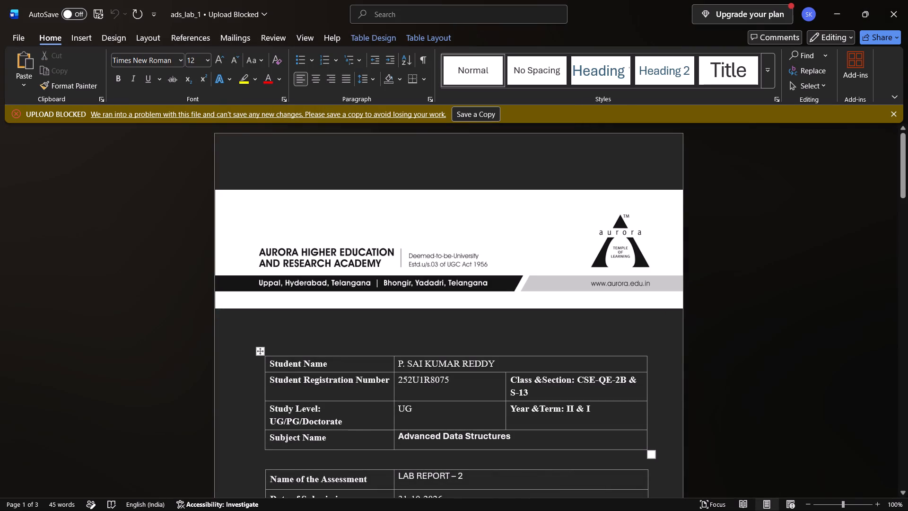
pyautogui.hotkey('ctrl', 'c')
pyautogui.hotkey('ctrl', 'c')
pyautogui.hotkey('ctrl', 'c')
pyautogui.hotkey('alt', 'Tab')
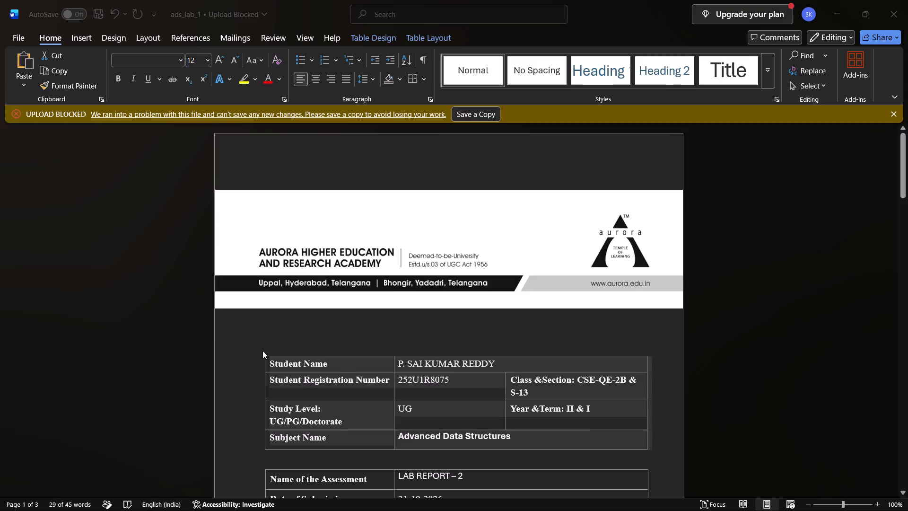
pyautogui.hotkey('alt', 'Tab')
pyautogui.hotkey('alt', 'Tab')
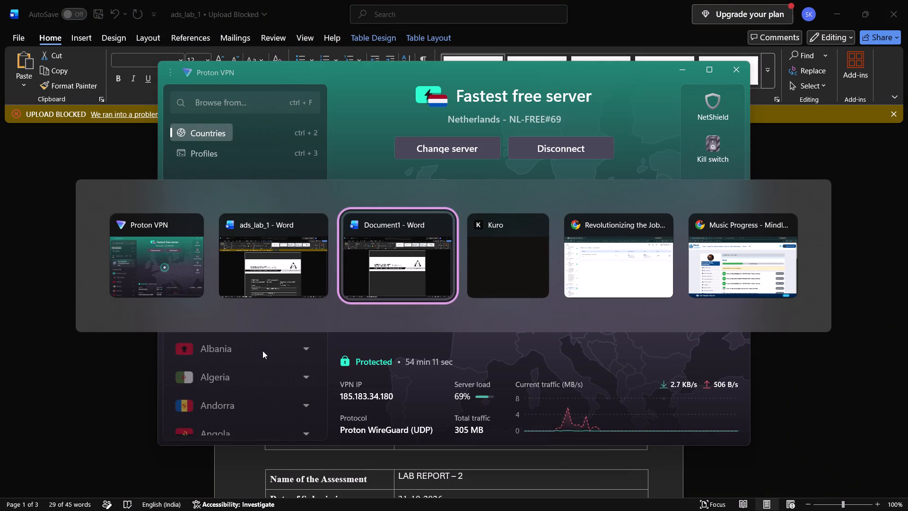
pyautogui.hotkey('ctrl', 'v')
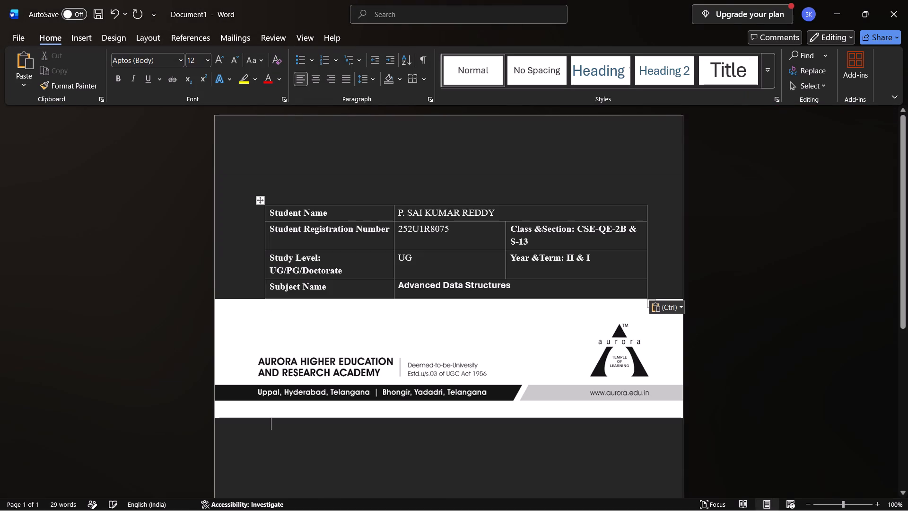
# Change the Year & Term entry in the student details table to II & II.
pyautogui.click(611, 254)
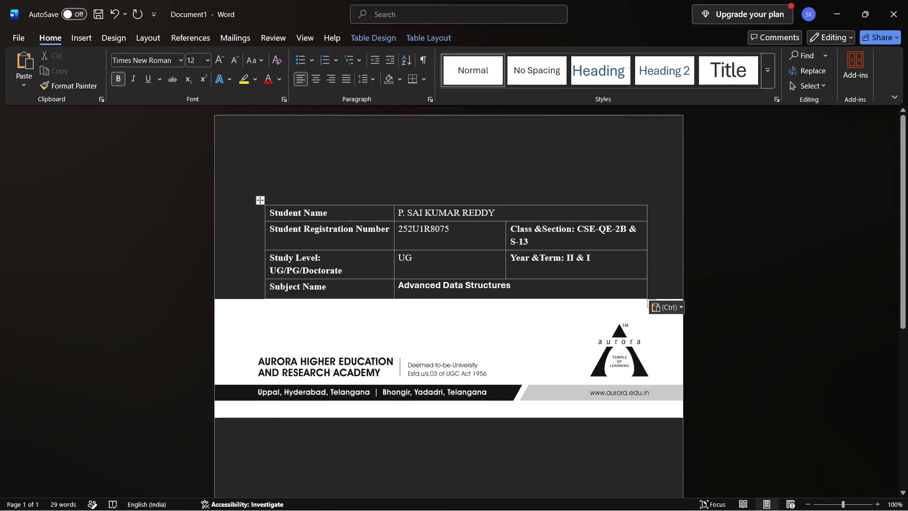
pyautogui.press('i')
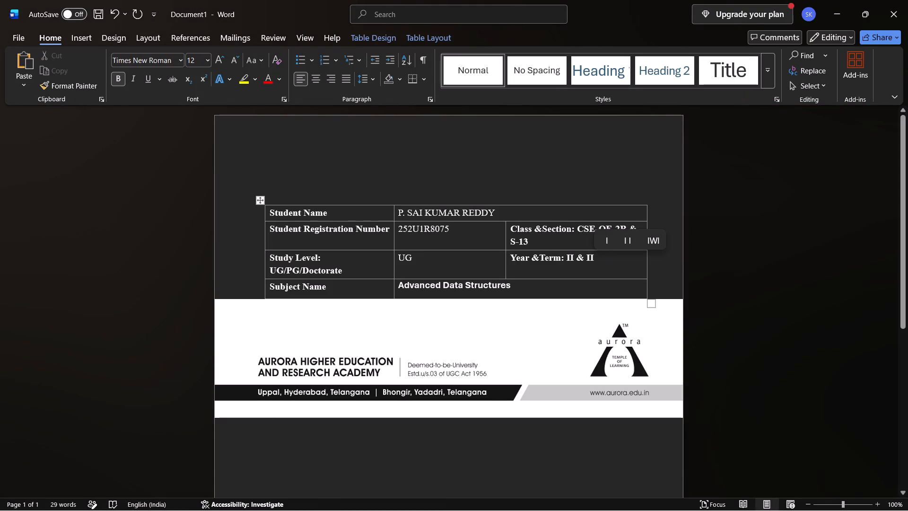
# Rearrange the page so the letterhead banner sits at the top with the student details table just below it.
pyautogui.moveTo(262, 198); pyautogui.dragTo(315, 451)
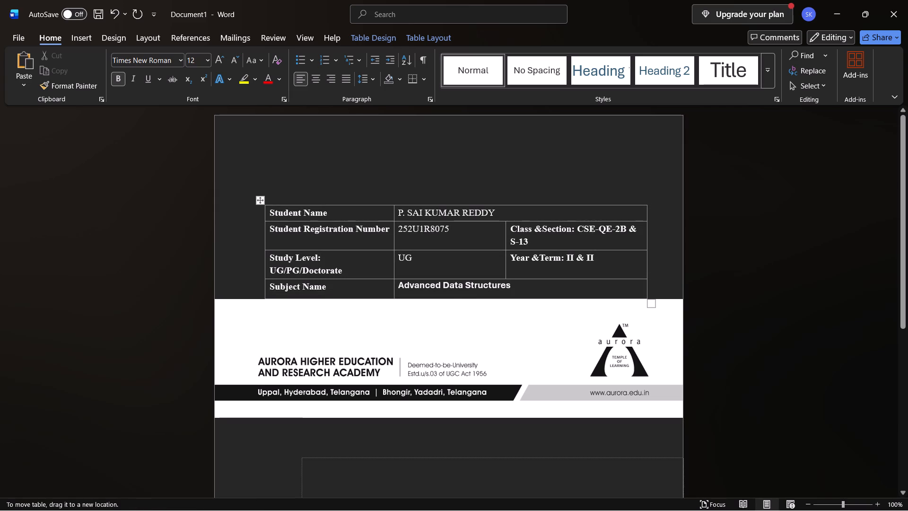
pyautogui.moveTo(315, 451); pyautogui.dragTo(294, 447)
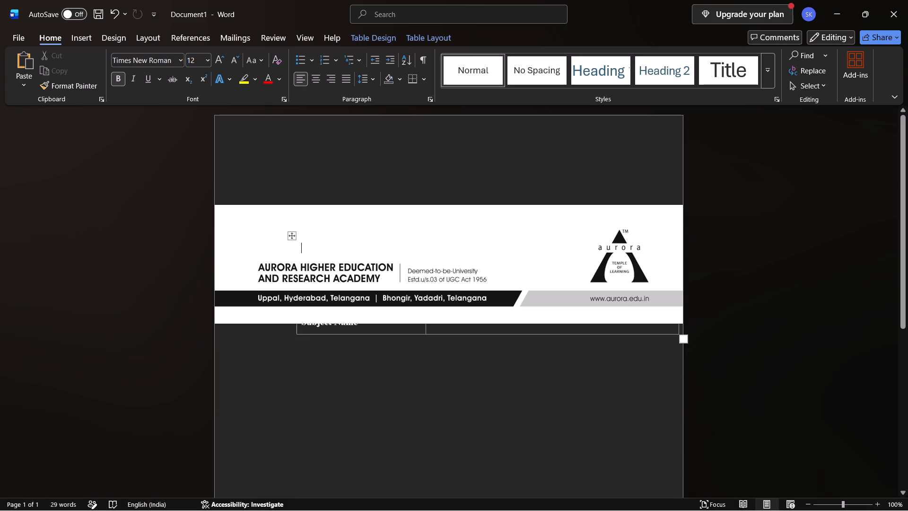
pyautogui.moveTo(293, 237); pyautogui.dragTo(248, 366)
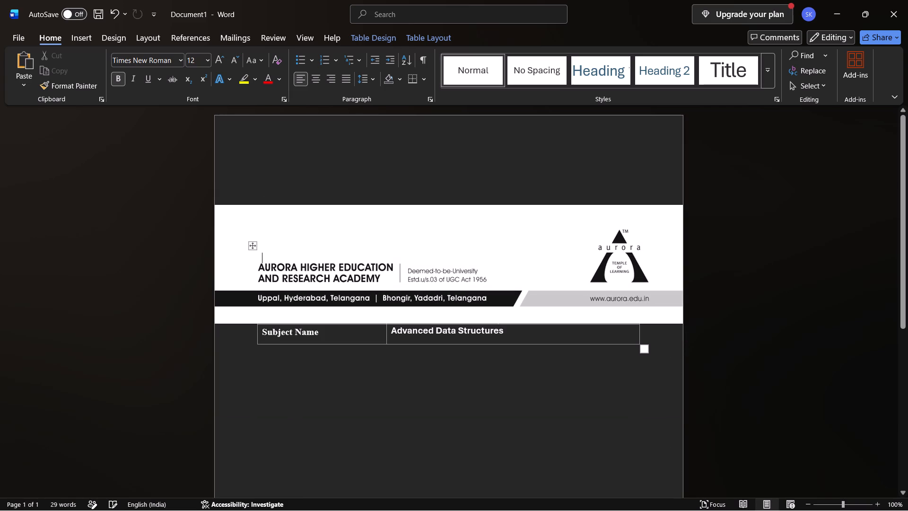
pyautogui.moveTo(265, 232); pyautogui.dragTo(267, 114)
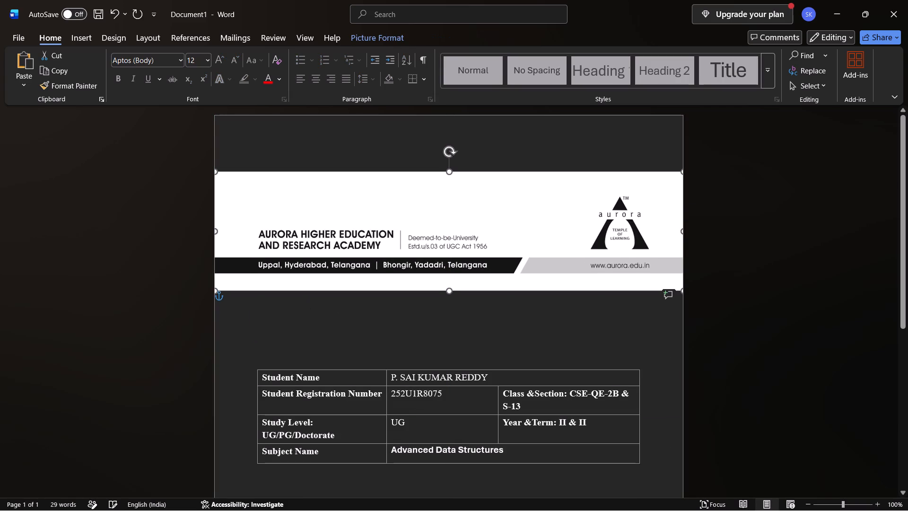
pyautogui.click(307, 308)
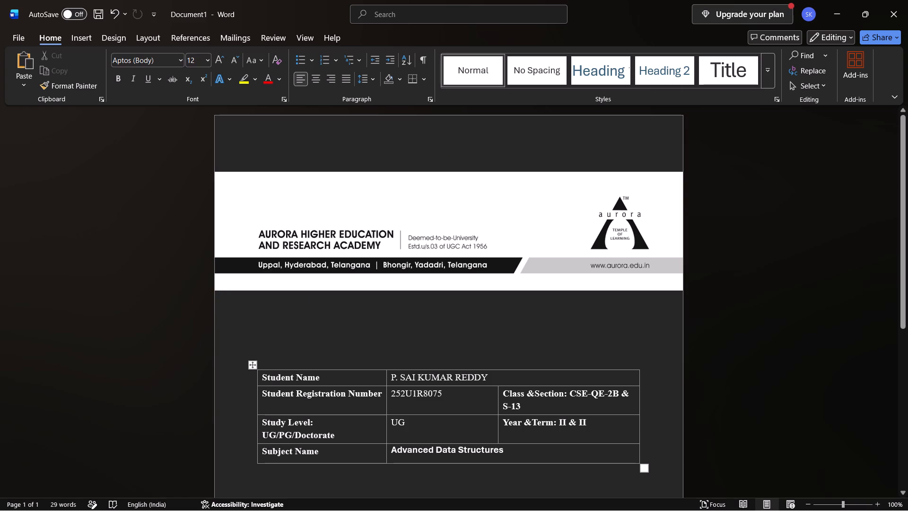
pyautogui.moveTo(253, 367); pyautogui.dragTo(253, 332)
pyautogui.hscroll(1, 273, 335)
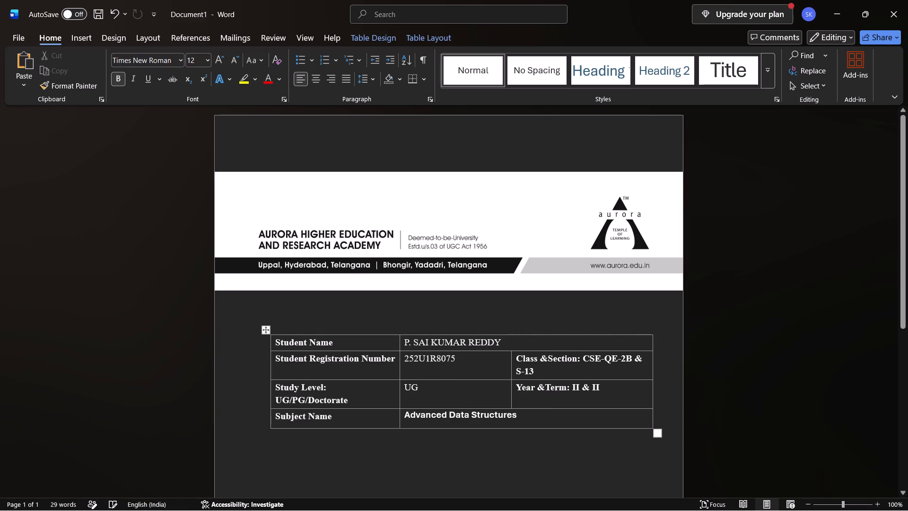
# Add two line breaks below the student details table and paste the assessment name and submission date table from ads_lab_1 there.
pyautogui.scroll(-1, 473, 399)
pyautogui.click(473, 399)
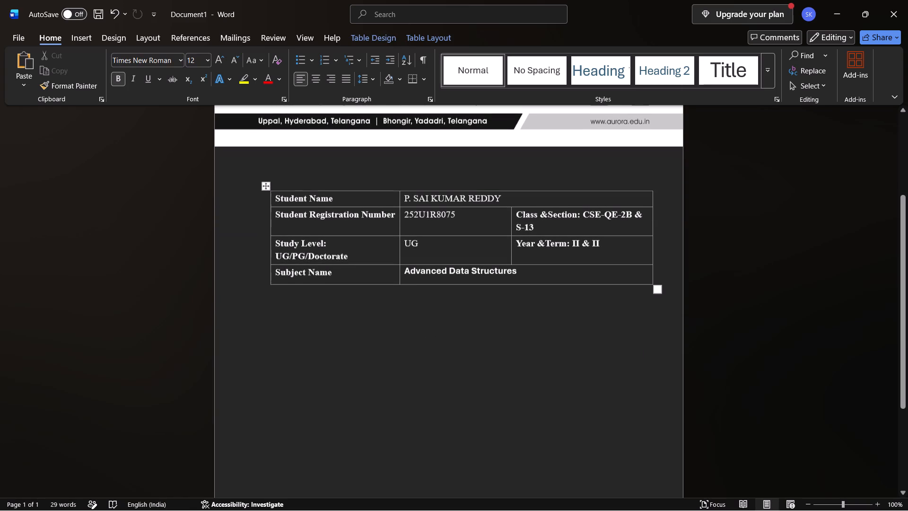
pyautogui.hotkey('shift', 'Return')
pyautogui.hotkey('shift', 'Return')
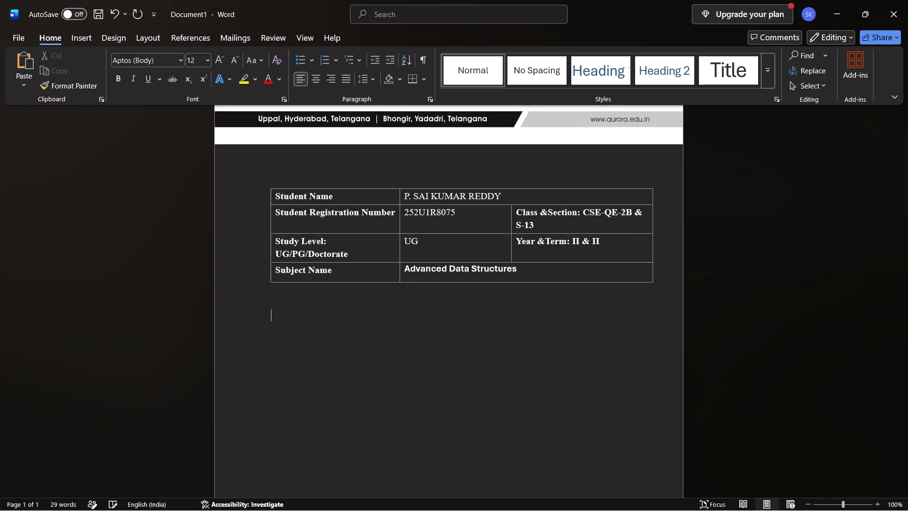
pyautogui.hotkey('alt', 'Tab')
pyautogui.hotkey('alt', 'Tab')
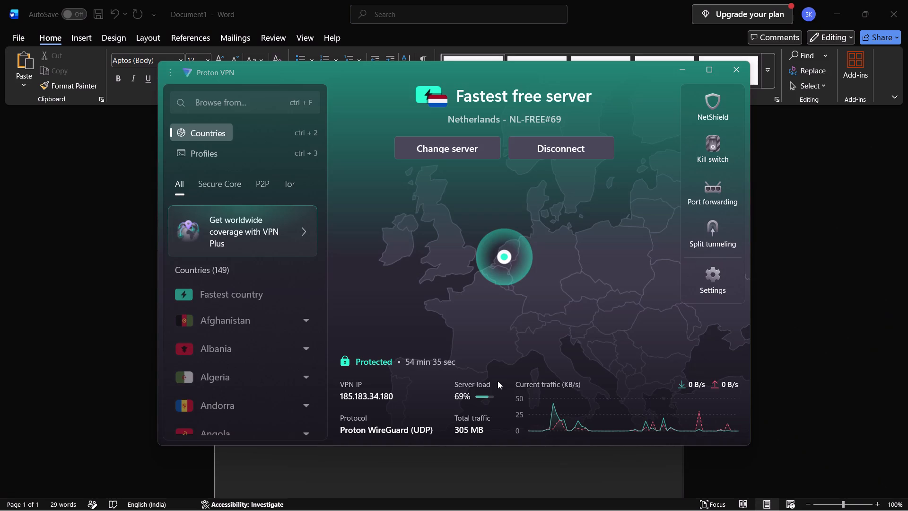
pyautogui.hotkey('alt', 'Tab')
pyautogui.hotkey('alt', 'Tab')
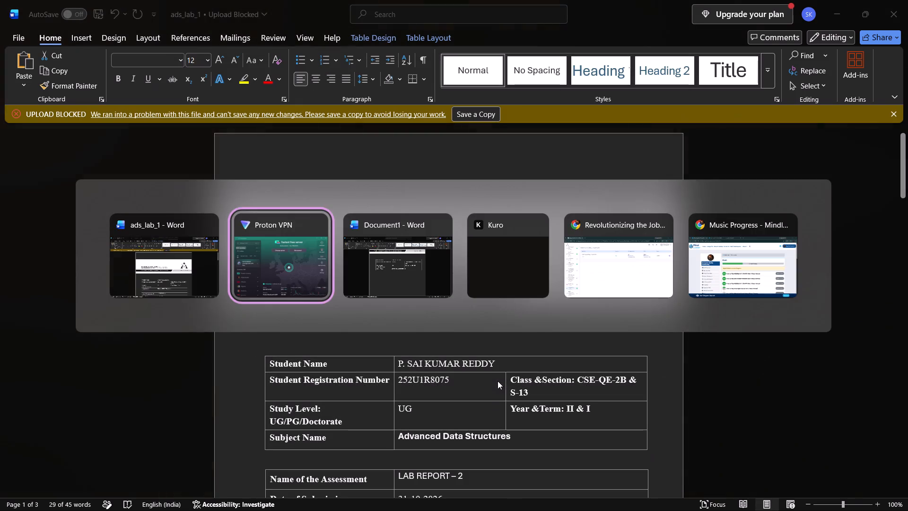
pyautogui.hotkey('alt', 'Tab')
pyautogui.hotkey('alt', 'Tab')
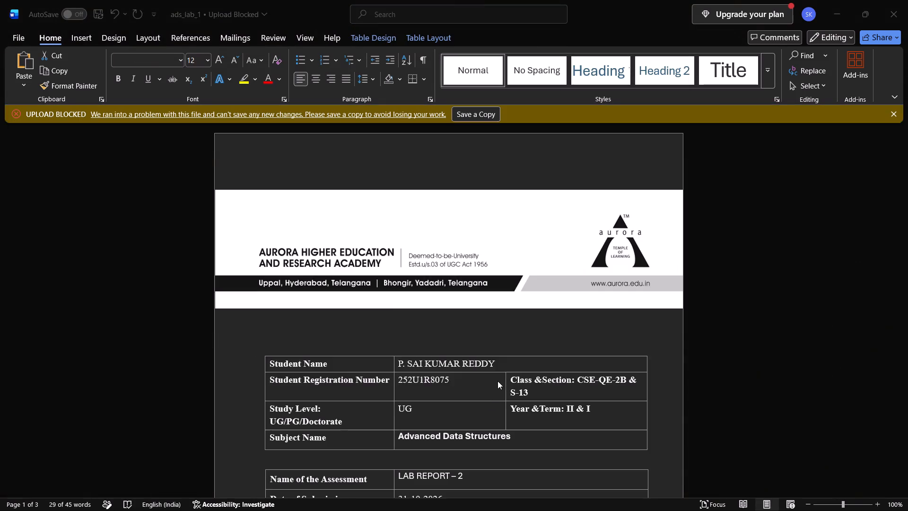
pyautogui.scroll(-1, 321, 392)
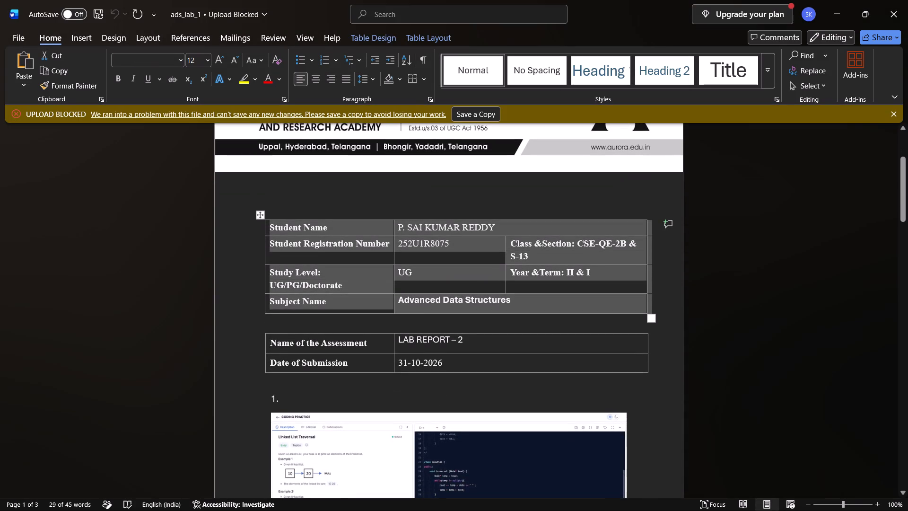
pyautogui.click(279, 338)
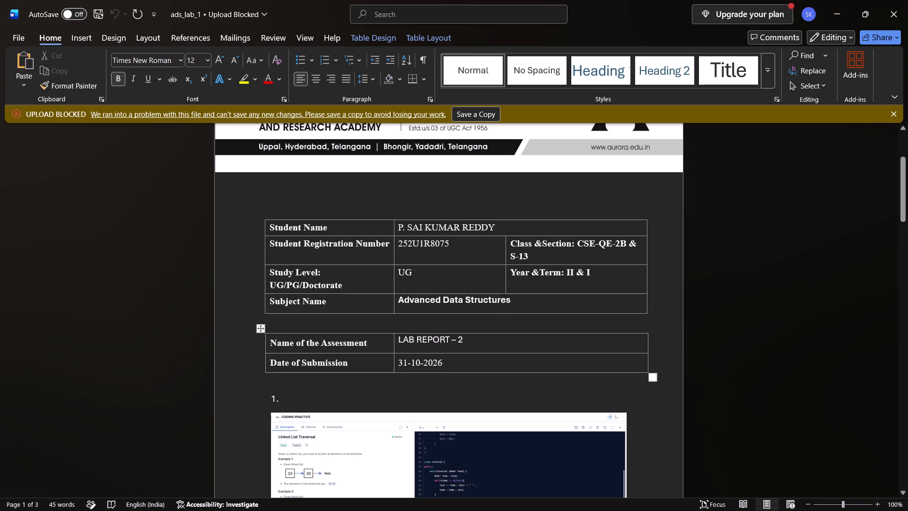
pyautogui.click(262, 331)
pyautogui.hotkey('ctrl', 'c')
pyautogui.hotkey('ctrl', 'c')
pyautogui.hotkey('alt', 'Tab')
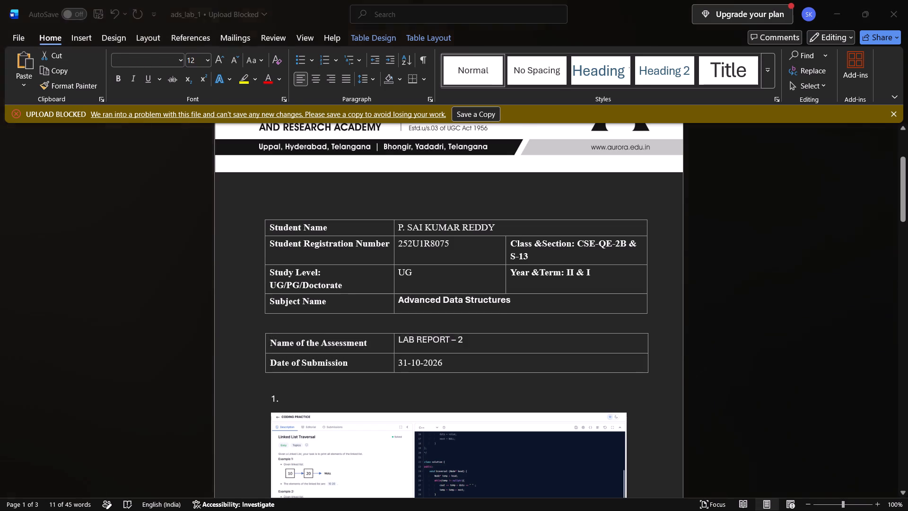
pyautogui.hotkey('ctrl', 'v')
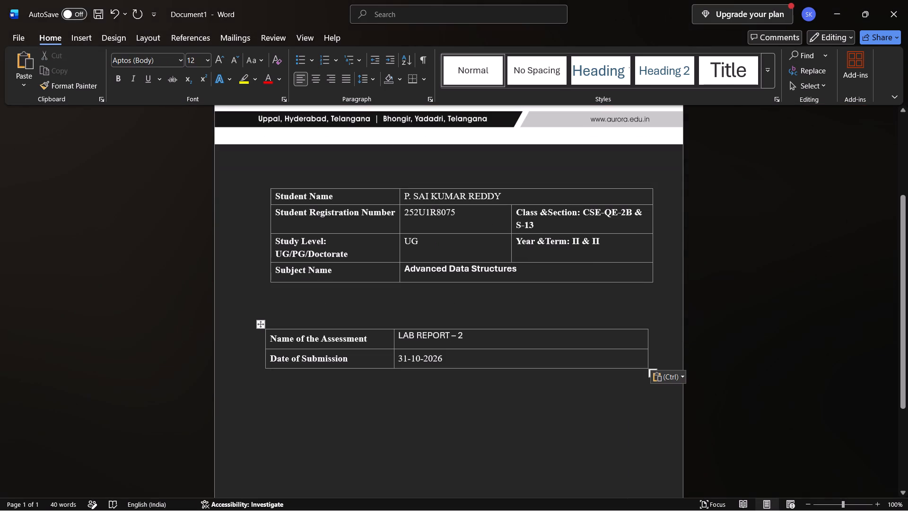
# Change the Name of the Assessment entry to LAB REPORT – 3.
pyautogui.click(504, 343)
pyautogui.press('BackSpace')
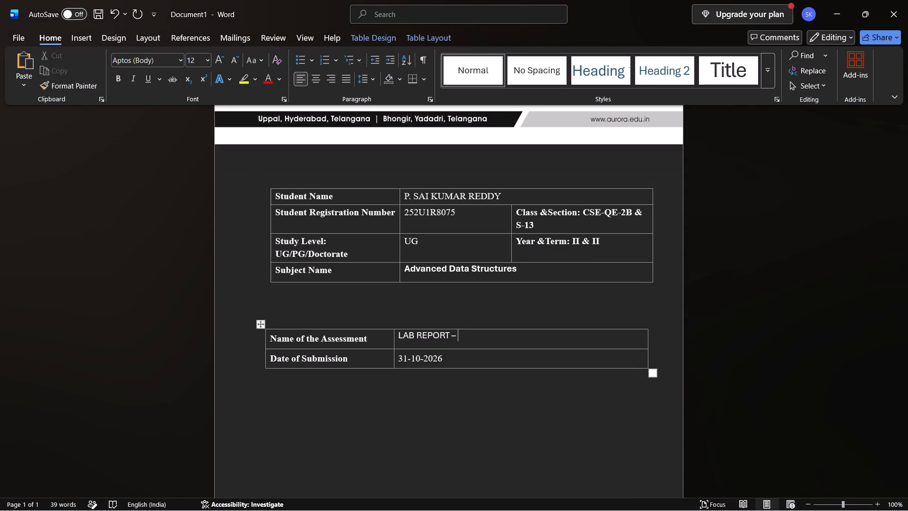
pyautogui.press('3')
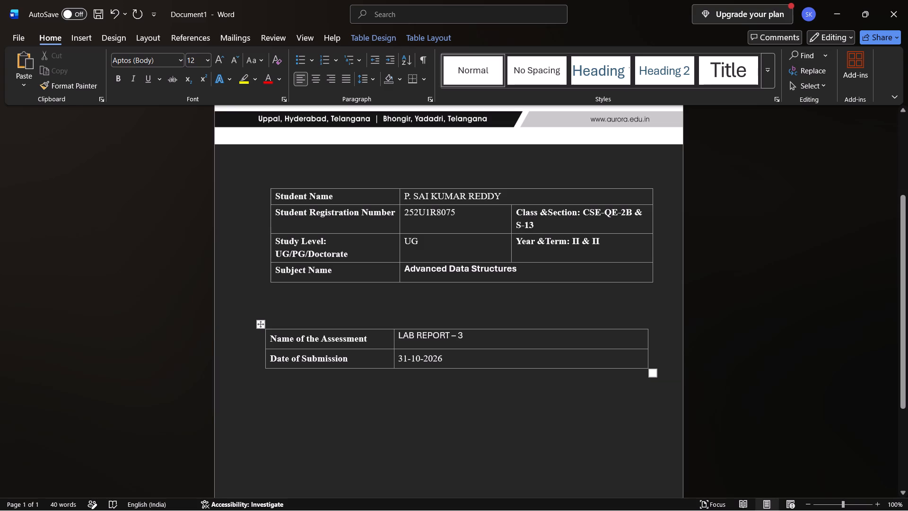
# Delete the day from the Date of Submission entry, keeping the month and year.
pyautogui.click(409, 356)
pyautogui.press('BackSpace')
pyautogui.press('BackSpace')
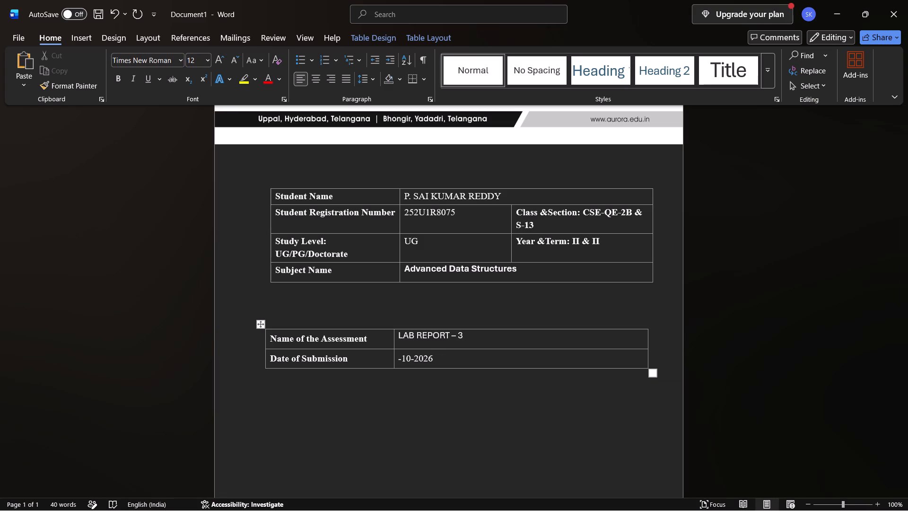
# Switch from the new report to another open window.
pyautogui.hotkey('alt', 'Tab')
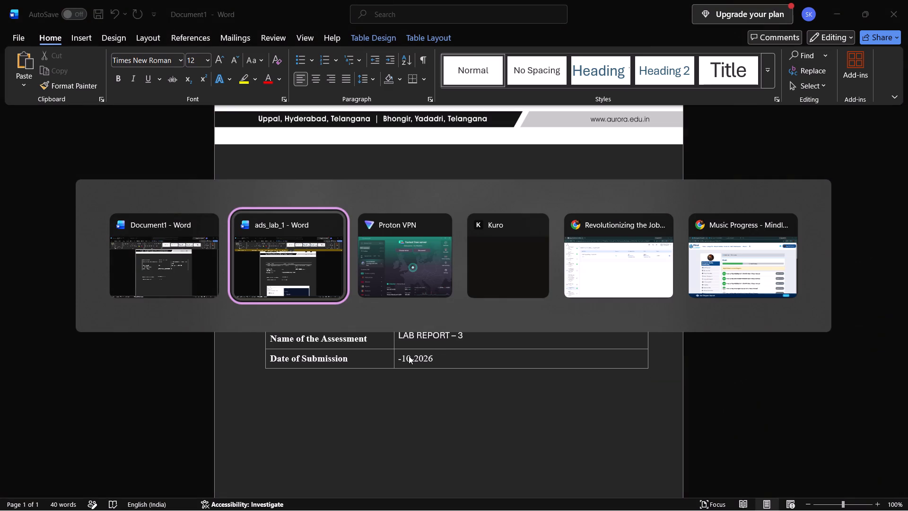
pyautogui.hotkey('alt', 'Tab')
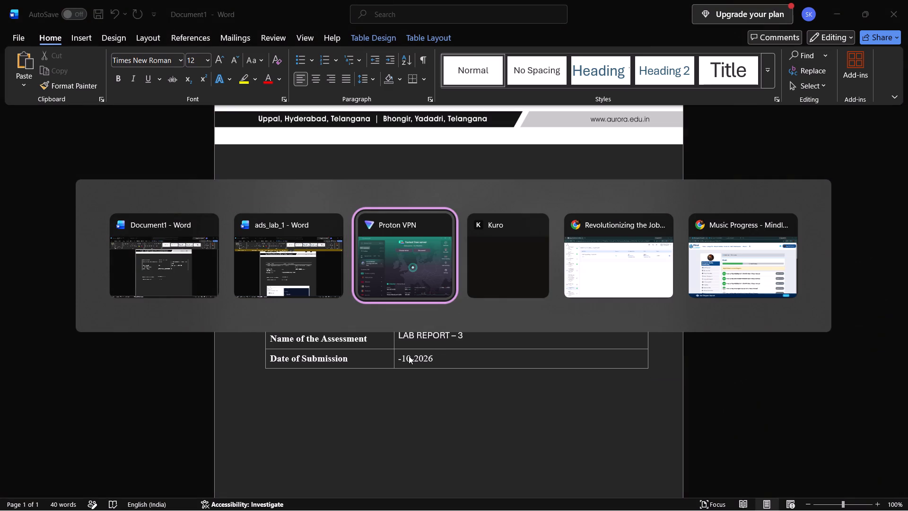
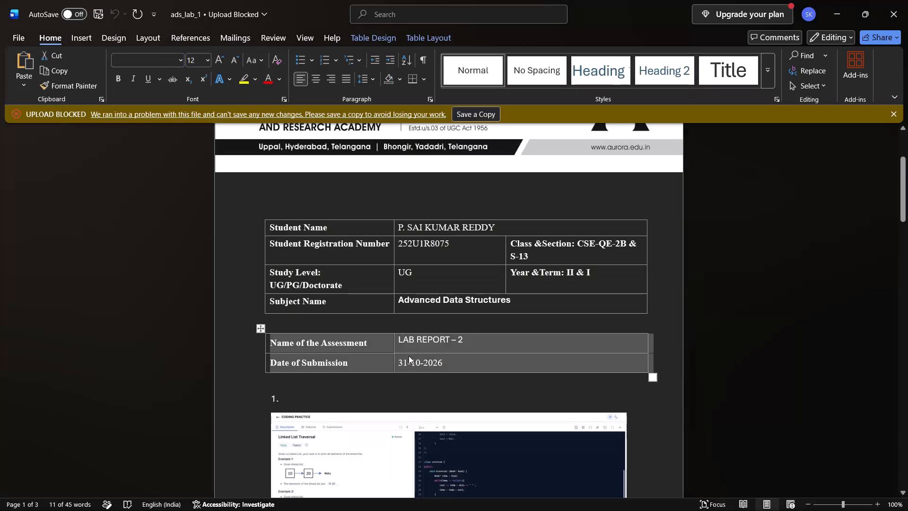
# Return to the new report and set the month in the Date of Submission entry to 11.
pyautogui.press('Tab')
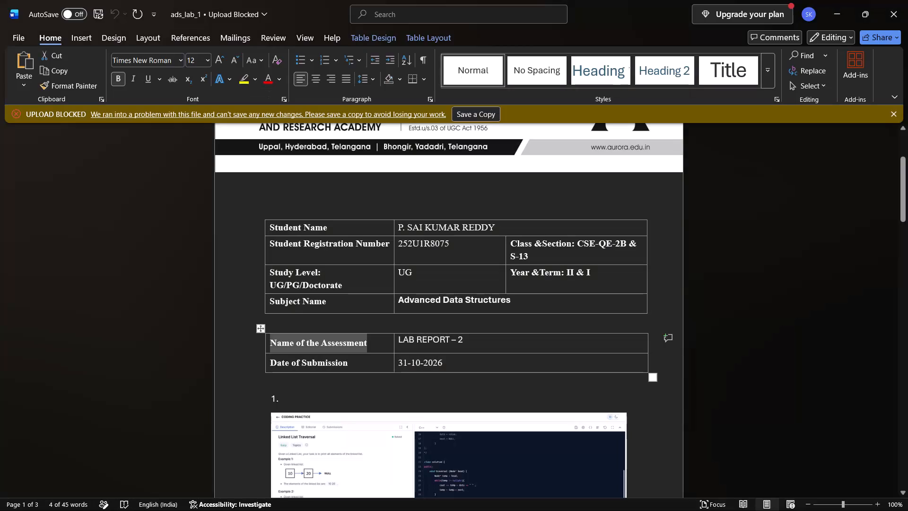
pyautogui.hotkey('alt', 'Tab')
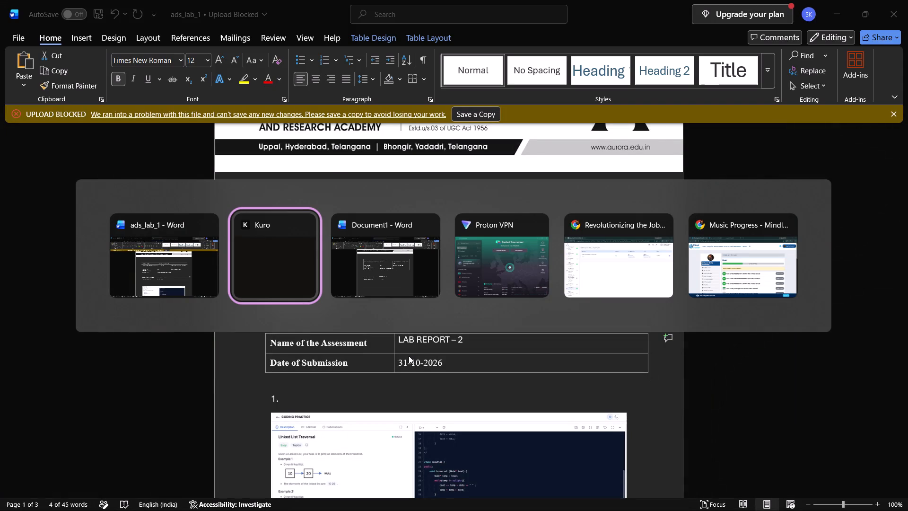
pyautogui.hotkey('alt', 'Tab')
pyautogui.click(409, 356)
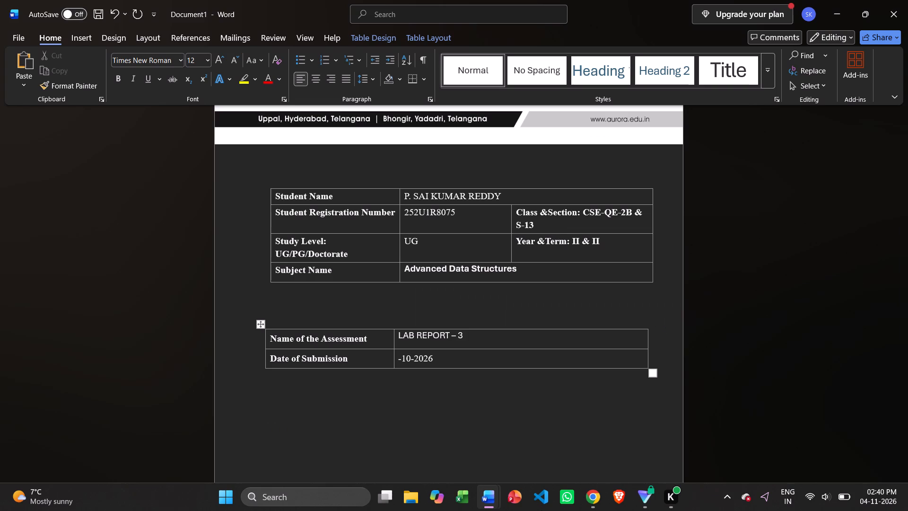
pyautogui.press('0')
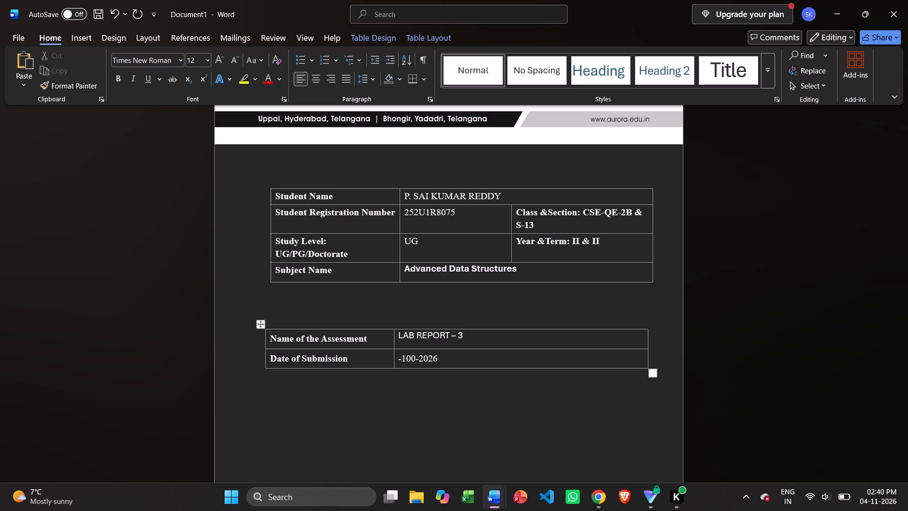
pyautogui.press('8')
pyautogui.hotkey('ctrl', 'z')
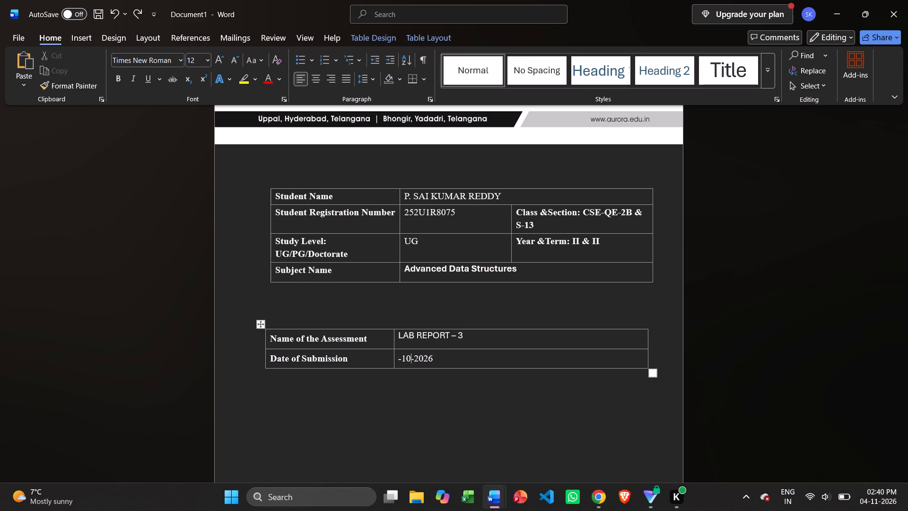
pyautogui.press('BackSpace')
pyautogui.press('1')
pyautogui.press('Left')
pyautogui.press('Left')
pyautogui.press('Left')
# Switch to Chrome and merge the separate Aurora University window as a tab into the coding course's window.
pyautogui.hotkey('alt', 'Tab')
pyautogui.hotkey('alt', 'Tab')
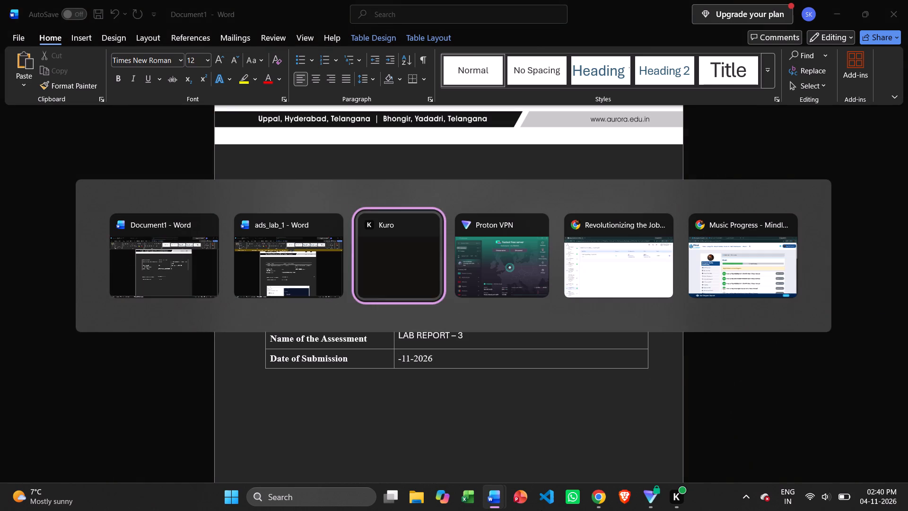
pyautogui.hotkey('alt', 'Tab')
pyautogui.hotkey('alt', 'Tab')
pyautogui.moveTo(541, 510); pyautogui.dragTo(387, 248)
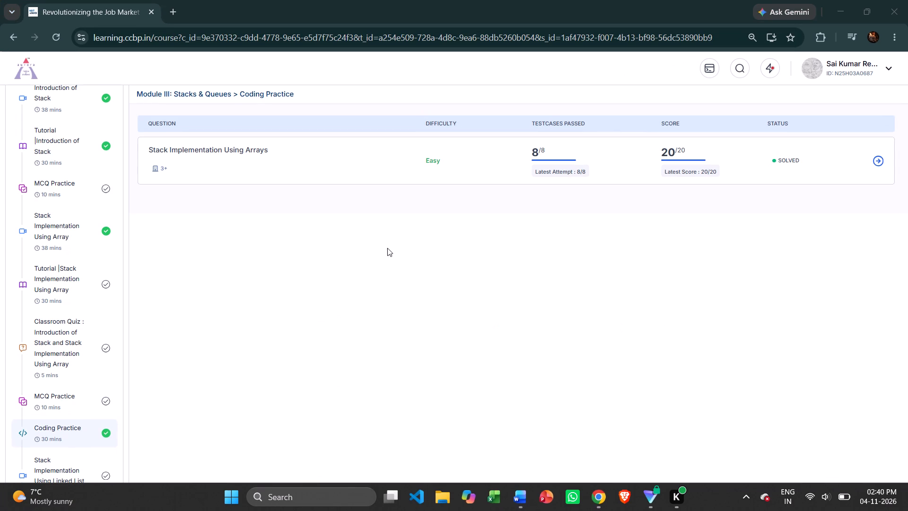
pyautogui.hotkey('alt', 'Tab')
pyautogui.hotkey('alt', 'Tab')
pyautogui.hotkey('alt', 'Tab')
pyautogui.hotkey('alt', 'Tab')
pyautogui.hotkey('alt', 'Tab')
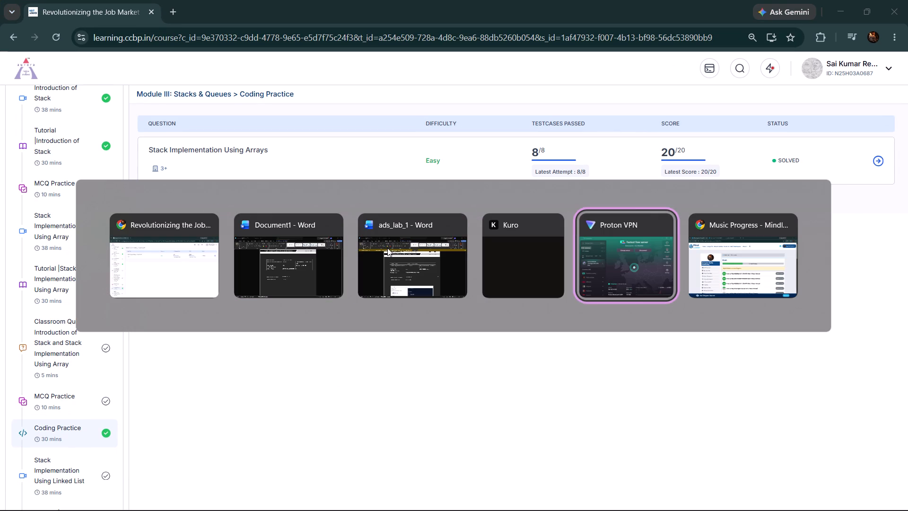
pyautogui.hotkey('alt', 'Tab')
pyautogui.moveTo(350, 2); pyautogui.dragTo(217, 61)
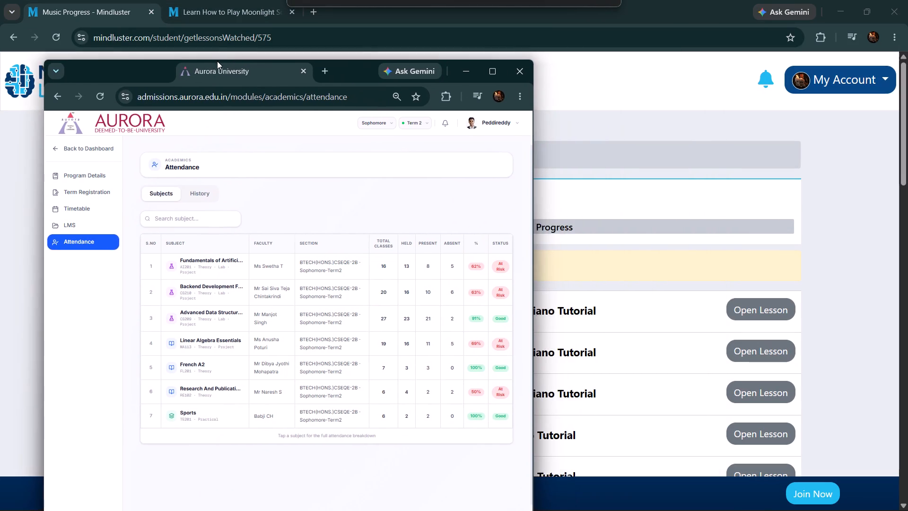
pyautogui.moveTo(217, 61); pyautogui.dragTo(313, 42)
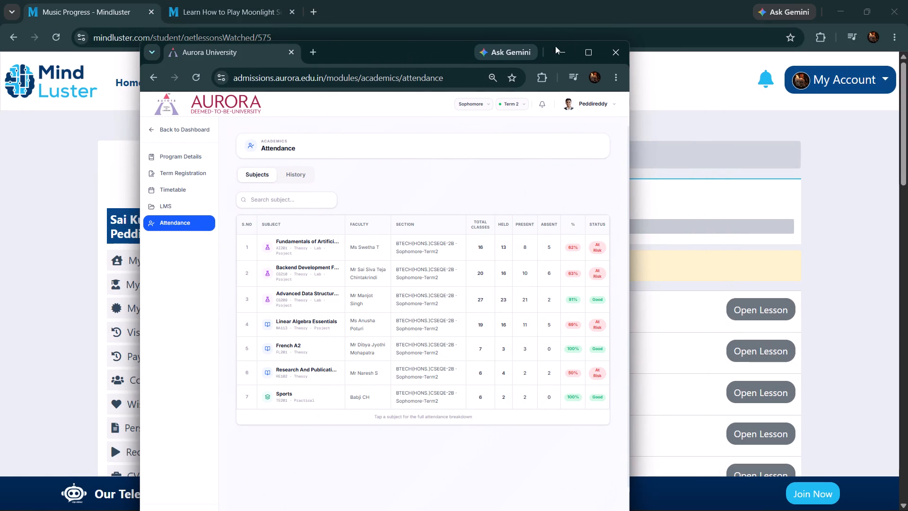
pyautogui.click(565, 52)
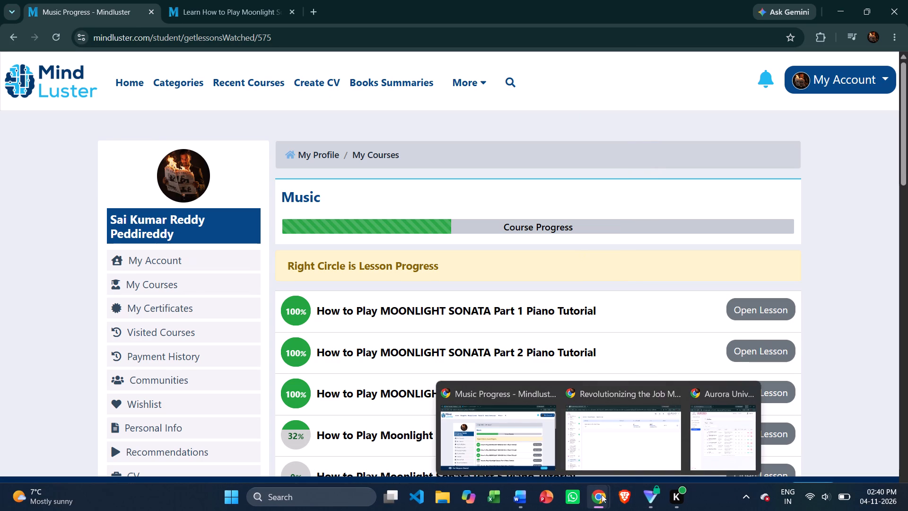
pyautogui.moveTo(724, 407); pyautogui.dragTo(729, 394)
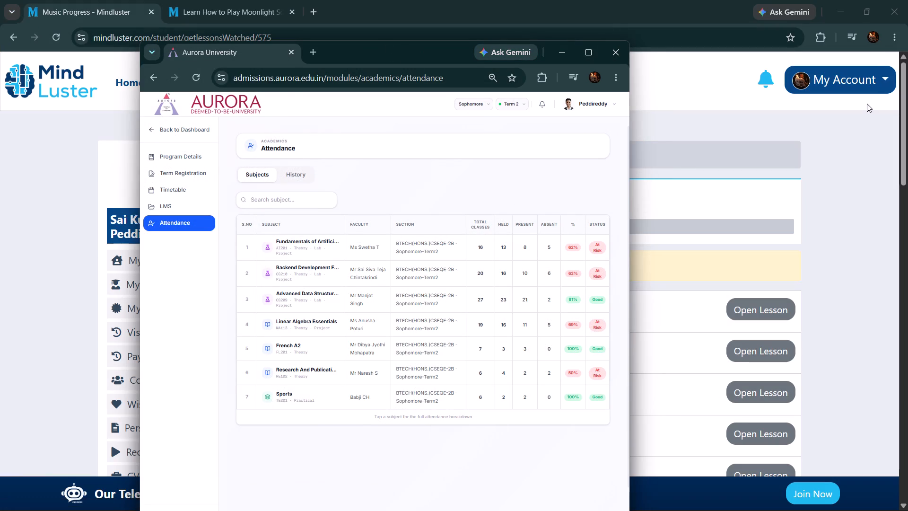
pyautogui.click(847, 9)
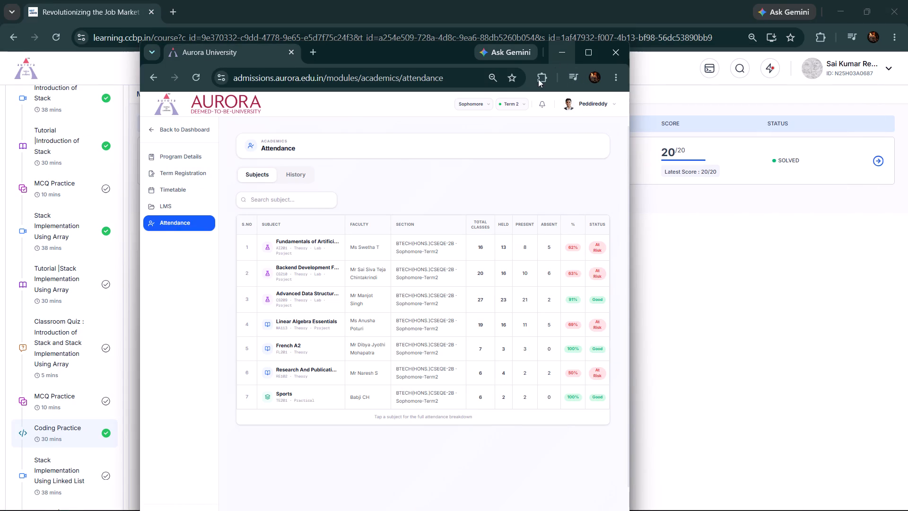
pyautogui.moveTo(250, 56); pyautogui.dragTo(244, 11)
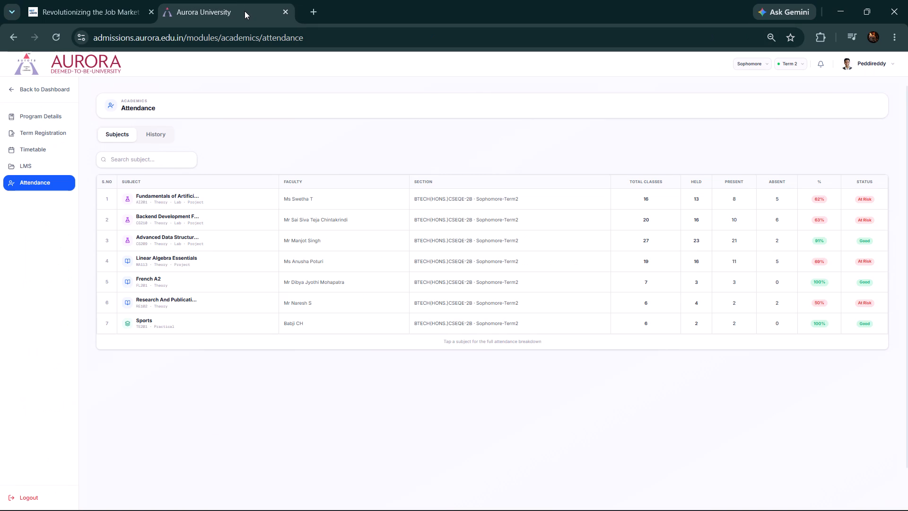
pyautogui.moveTo(244, 11); pyautogui.dragTo(246, 13)
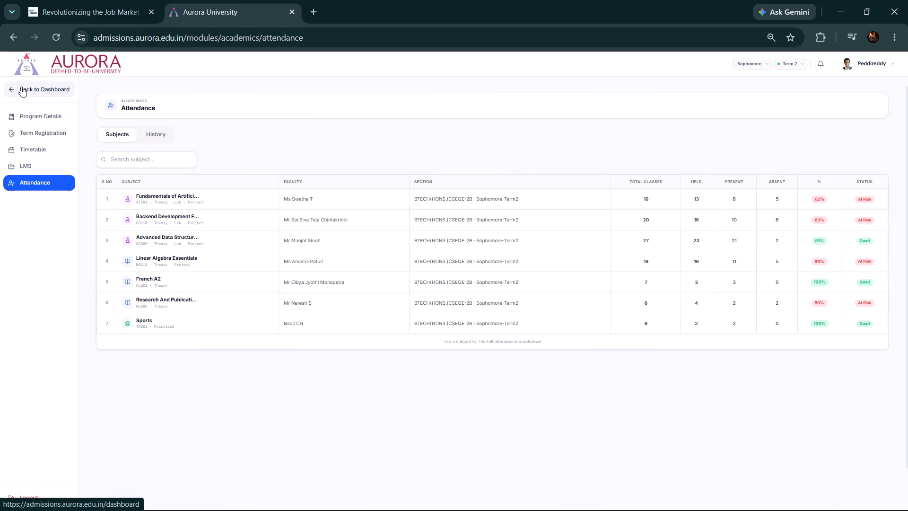
# Check the due date of Lab Report 3 in the Advanced Data Structures assessments on the Aurora University portal.
pyautogui.click(21, 87)
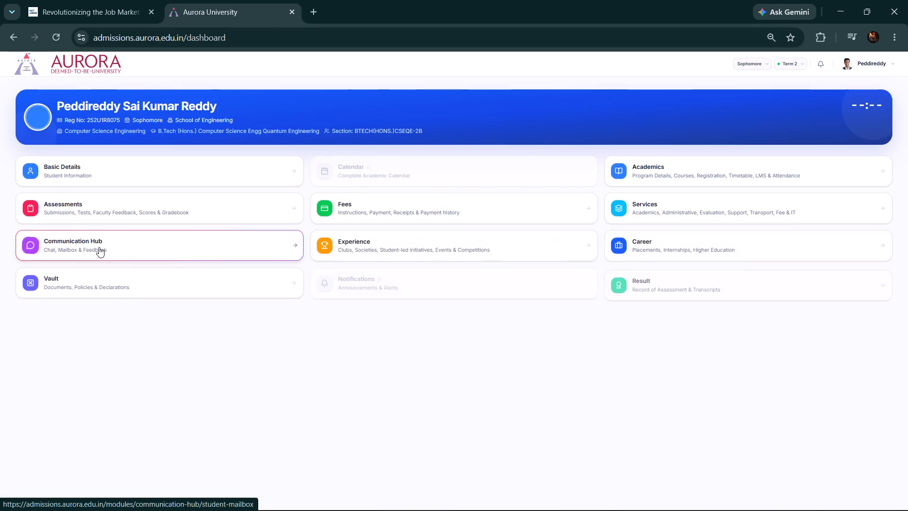
pyautogui.click(193, 194)
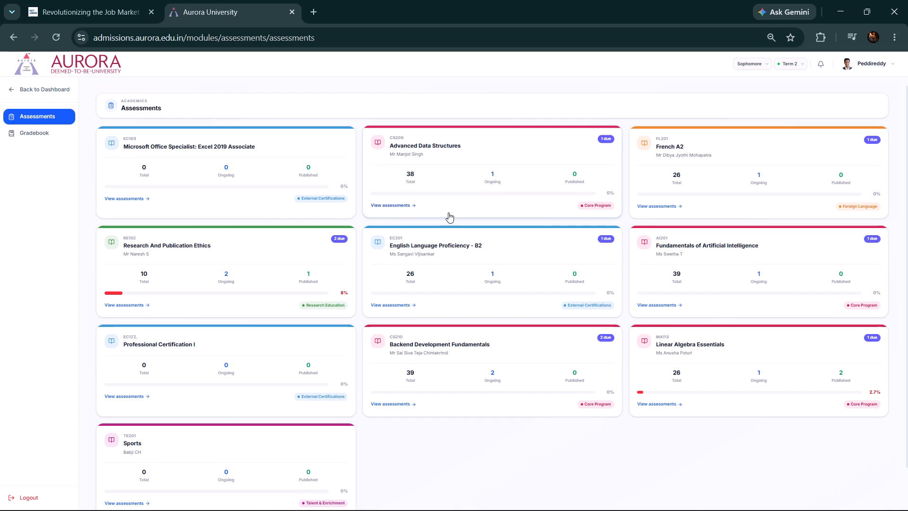
pyautogui.click(488, 180)
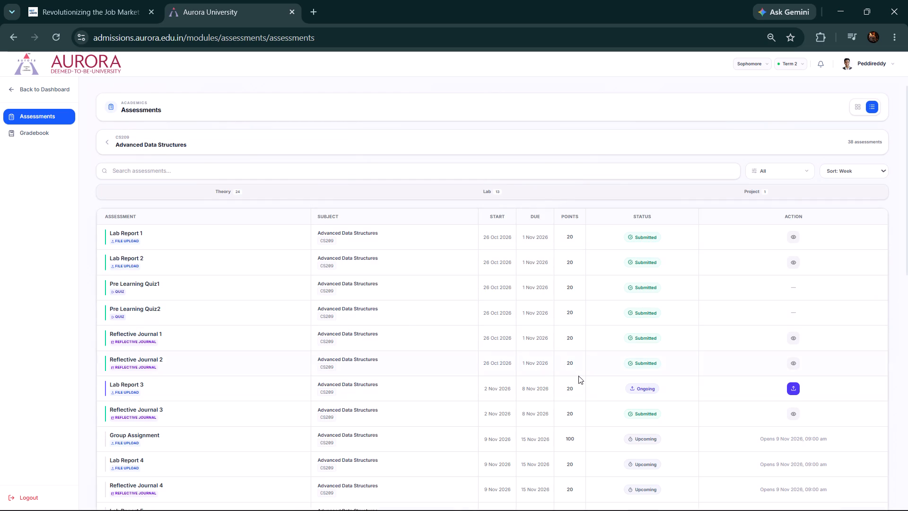
pyautogui.moveTo(546, 389); pyautogui.dragTo(518, 388)
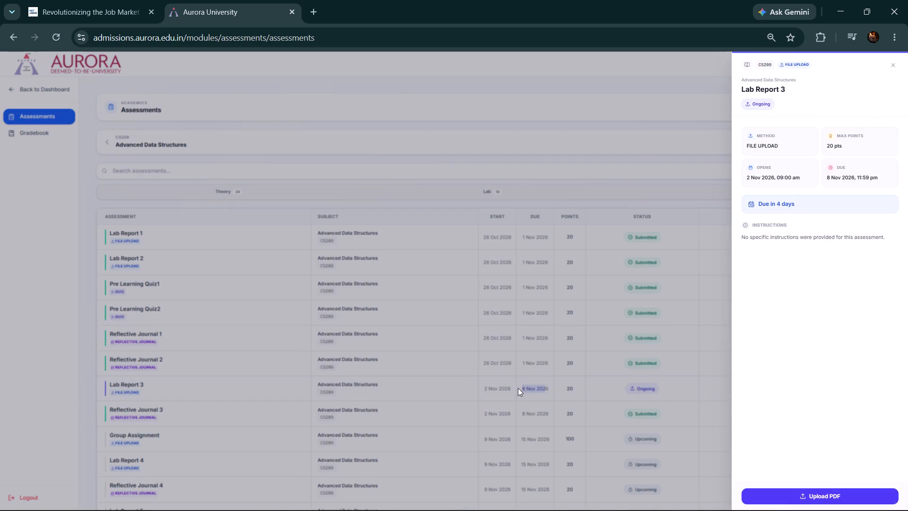
# Switch back to the new Word report and enter 05 as the day in the Date of Submission entry.
pyautogui.hotkey('alt', 'Tab')
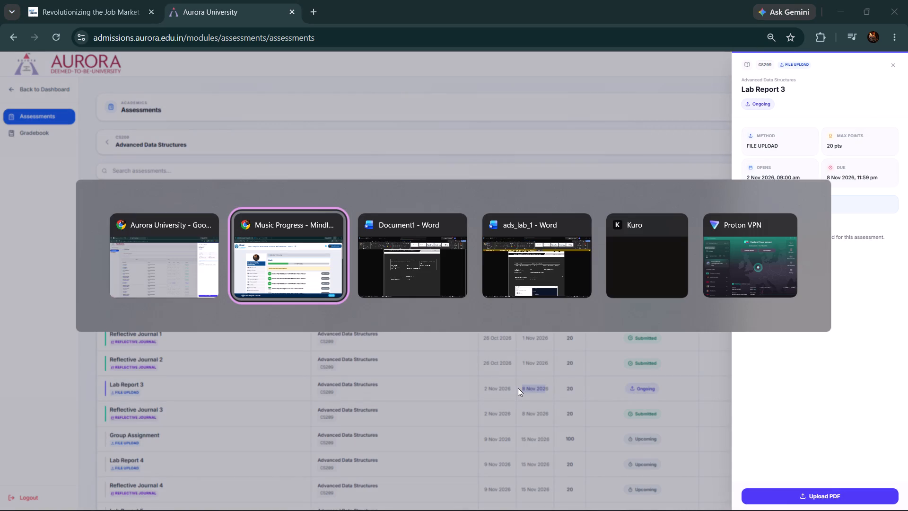
pyautogui.hotkey('alt', 'Tab')
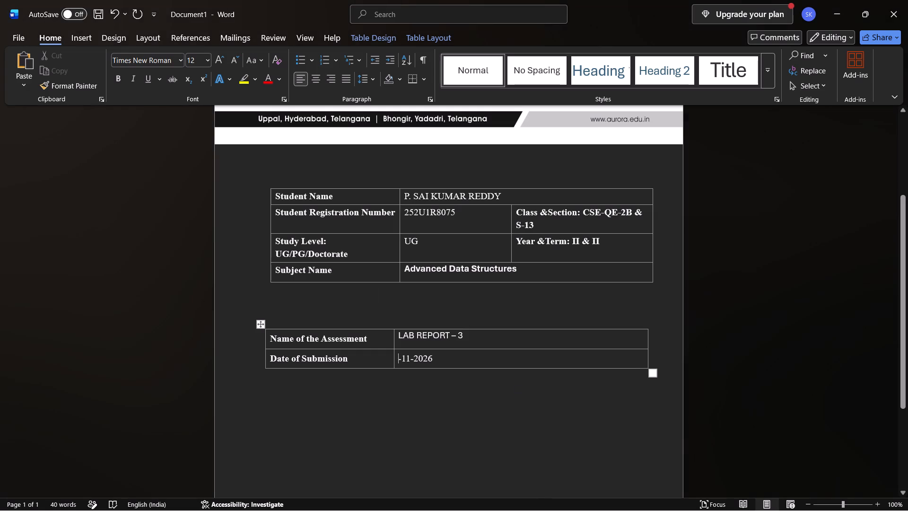
pyautogui.write('02')
pyautogui.press('BackSpace')
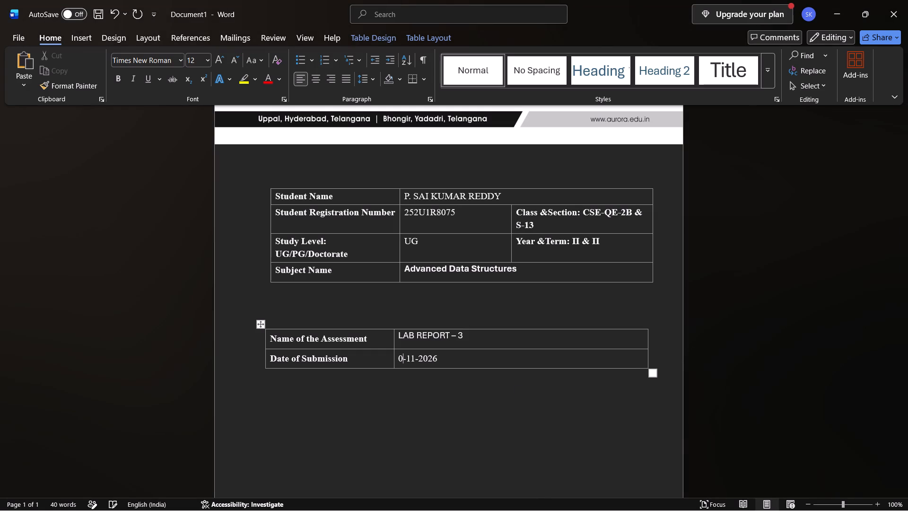
pyautogui.press('5')
# Add a line break below the assessment table, enter the item number "1." and start a new line beneath it.
pyautogui.click(561, 436)
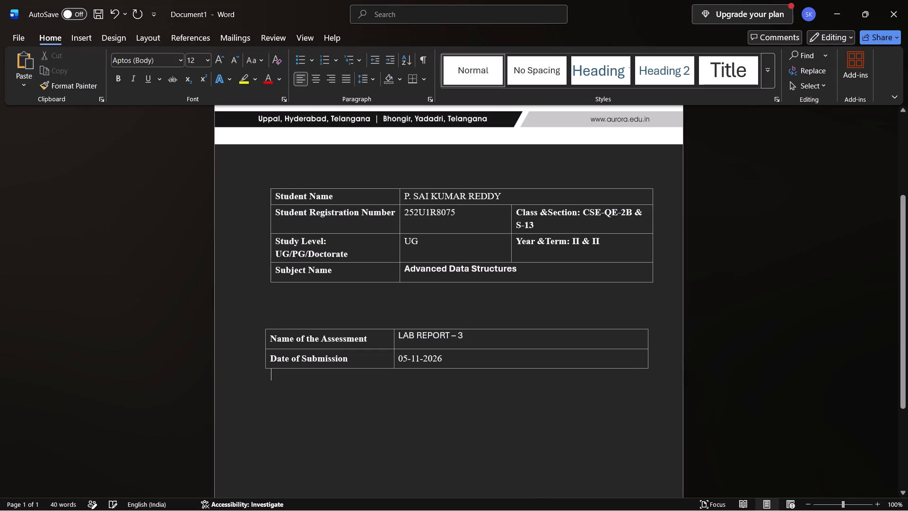
pyautogui.hotkey('shift', 'Return')
pyautogui.write('1.')
pyautogui.press('Return')
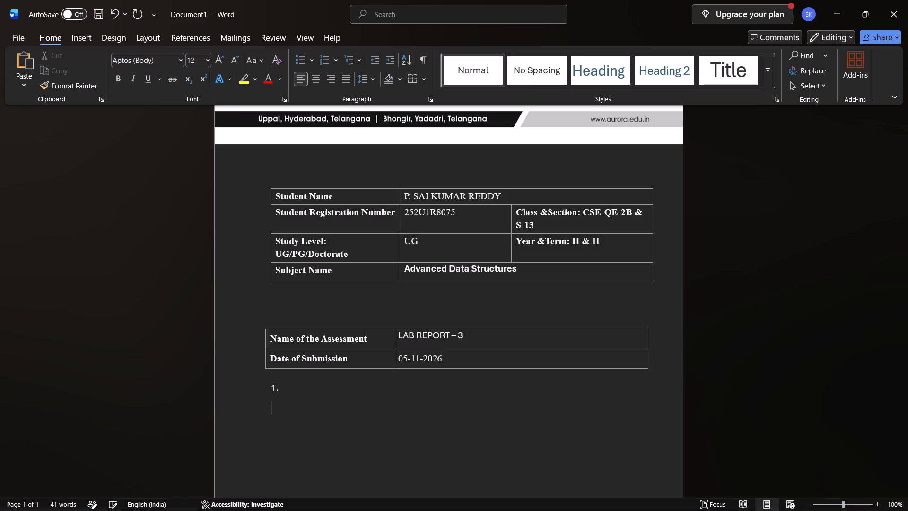
pyautogui.press('BackSpace')
pyautogui.press('space')
pyautogui.press('space')
pyautogui.press('Left')
pyautogui.press('Return')
# Switch to the coding course in Chrome and open the Stack Implementation Using Arrays question at 50% page zoom.
pyautogui.hotkey('alt', 'Tab')
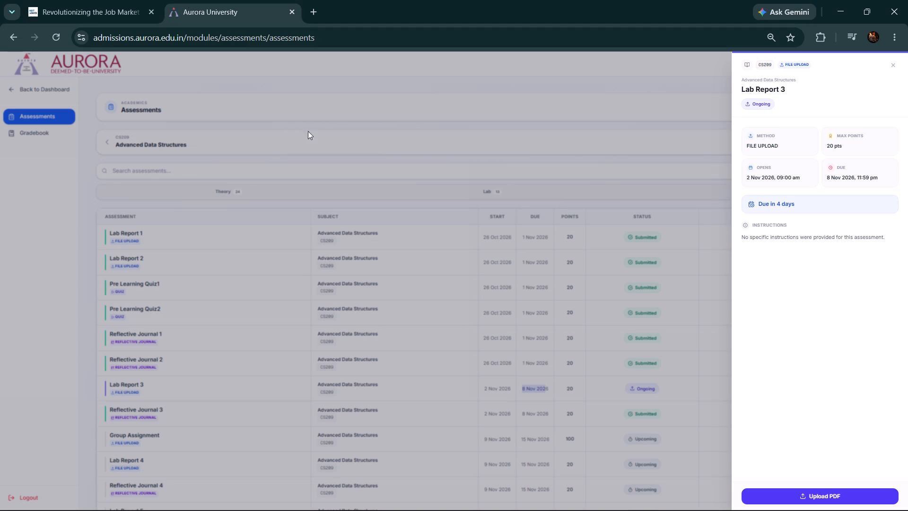
pyautogui.click(50, 0)
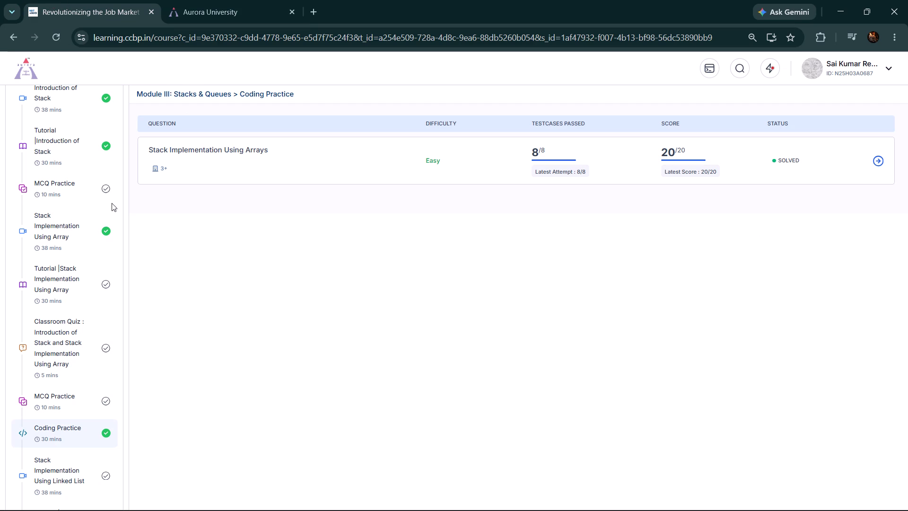
pyautogui.scroll(1, 90, 154)
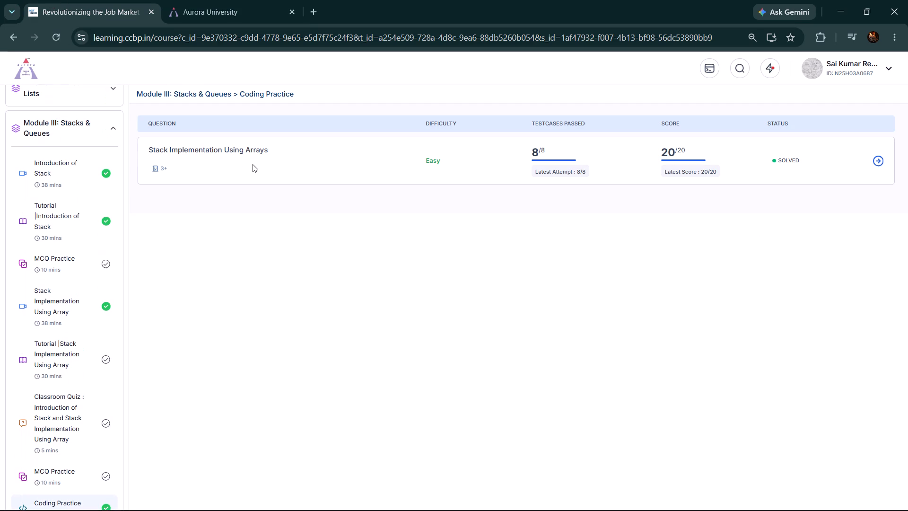
pyautogui.click(336, 172)
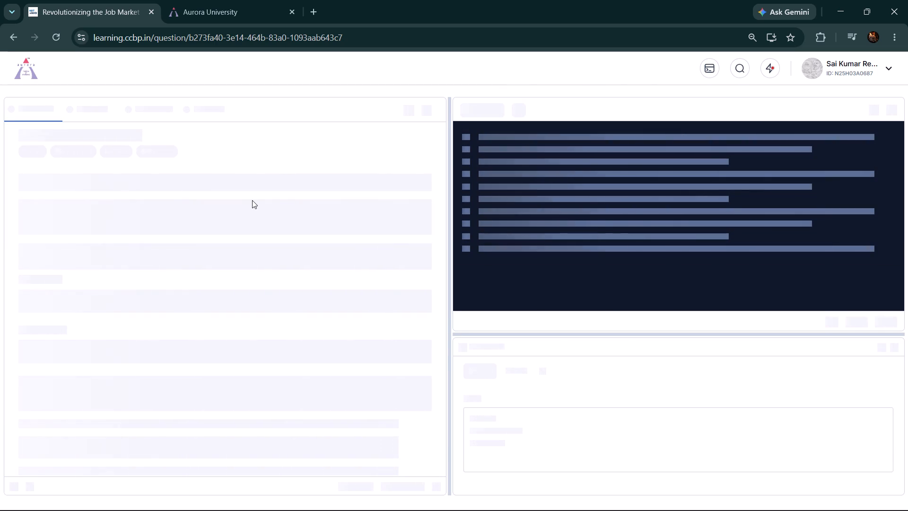
pyautogui.hotkey('ctrl', '-')
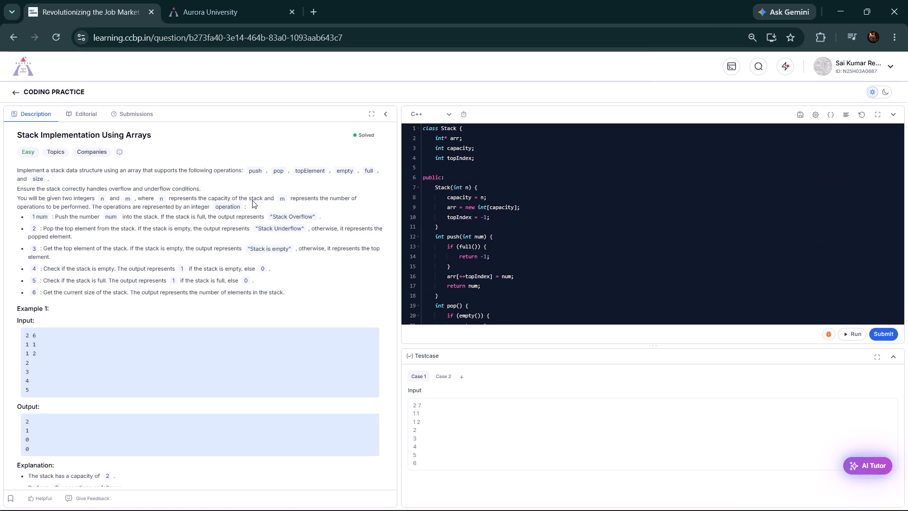
pyautogui.hotkey('ctrl', '-')
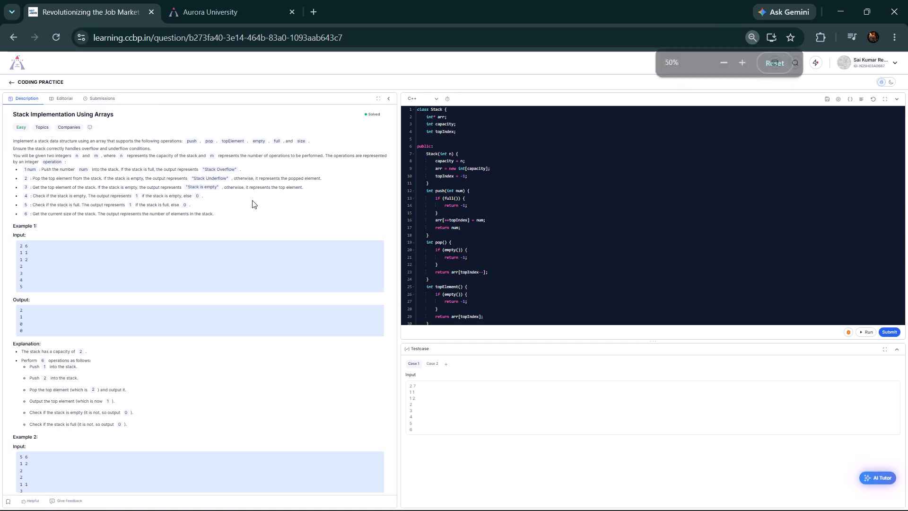
# Run the Stack Implementation Using Arrays code and capture a screenshot of the coding practice area from its heading down to the results.
pyautogui.hotkey('ctrl', "'")
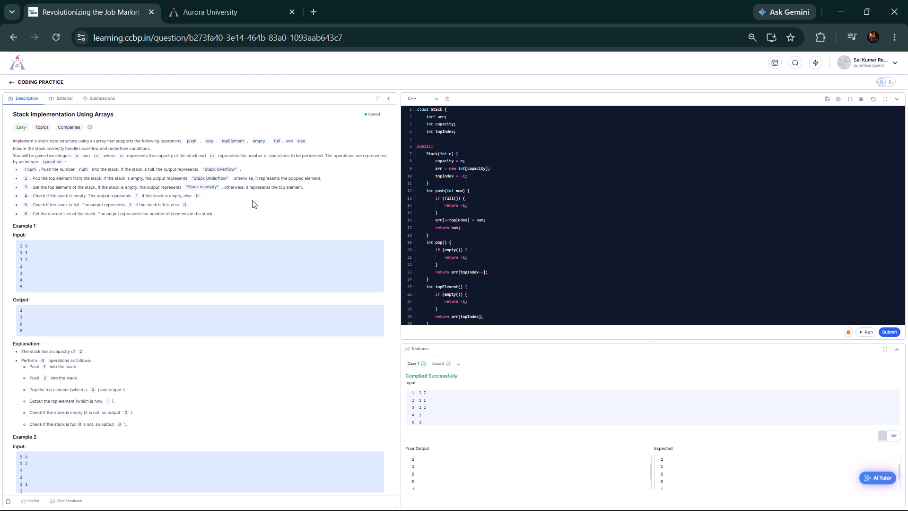
pyautogui.press('Print')
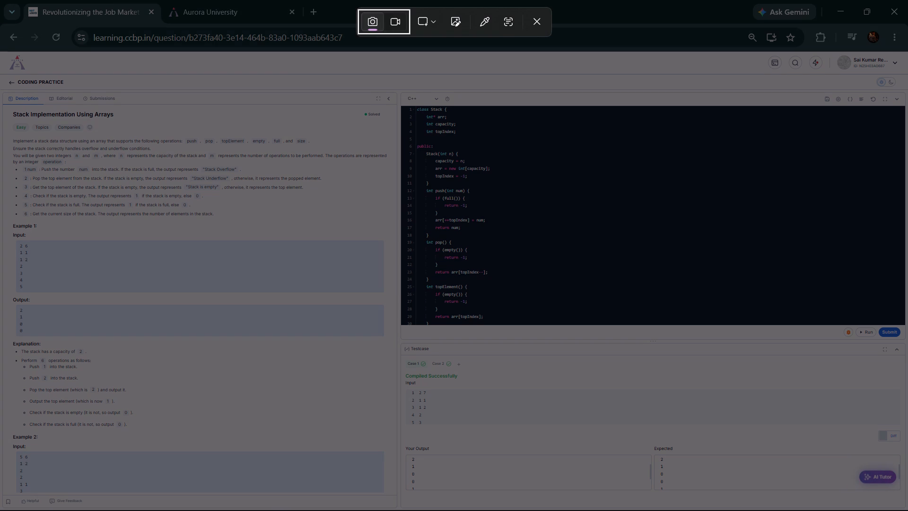
pyautogui.click(0, 50)
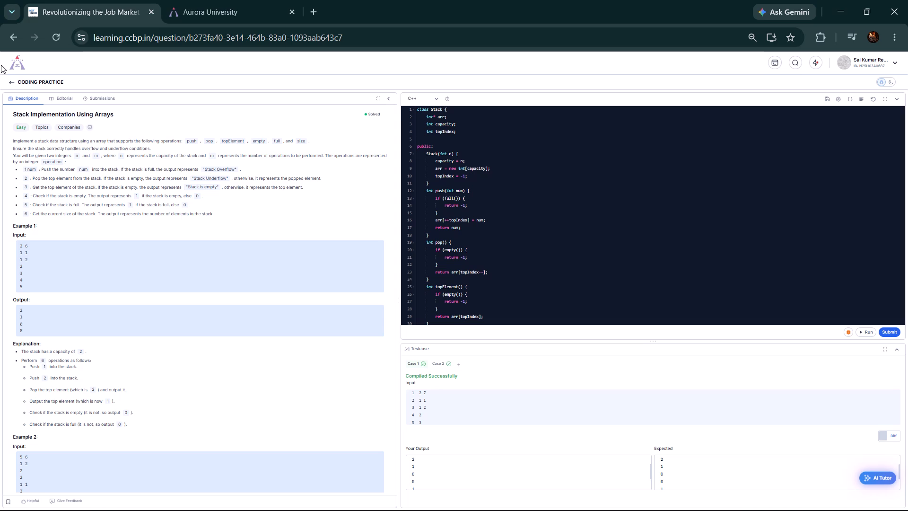
pyautogui.press('Print')
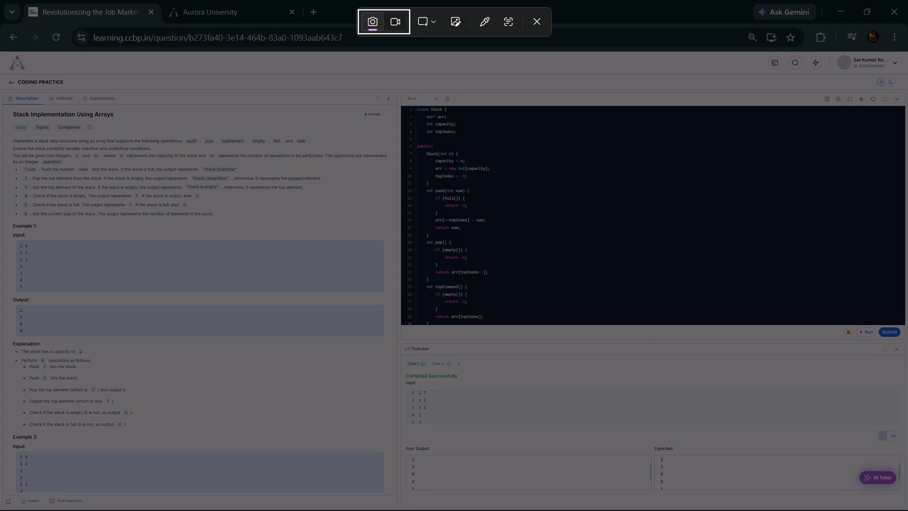
pyautogui.moveTo(1, 74); pyautogui.dragTo(3, 75)
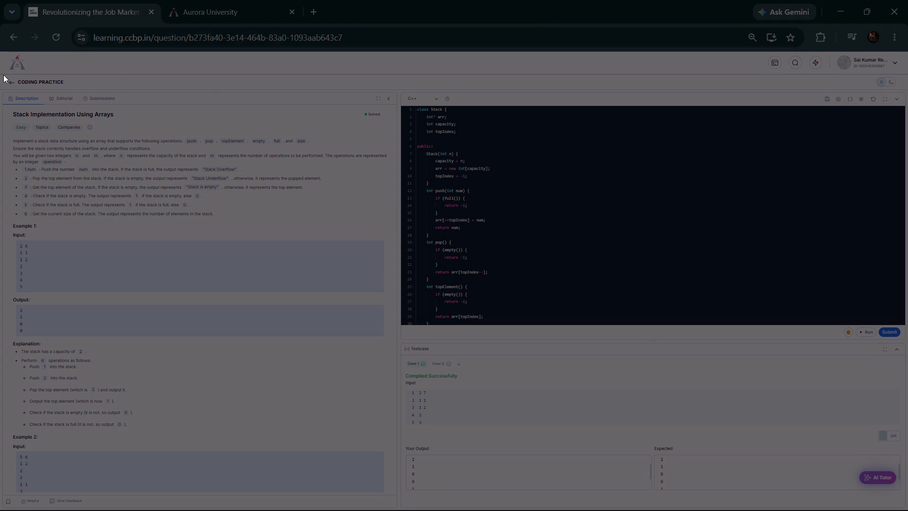
pyautogui.moveTo(3, 75); pyautogui.dragTo(907, 510)
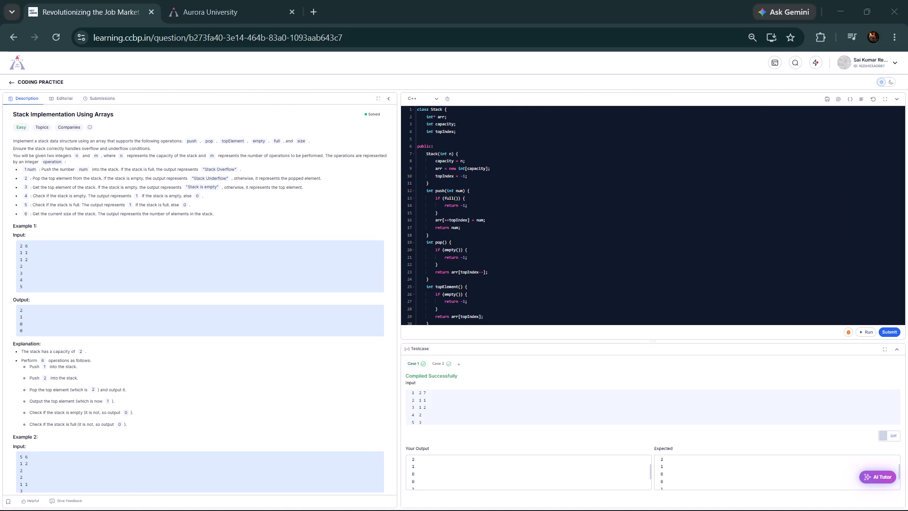
# Switch to the Word report and paste the Stack Implementation Using Arrays screenshot under item 1.
pyautogui.hotkey('alt', 'Tab')
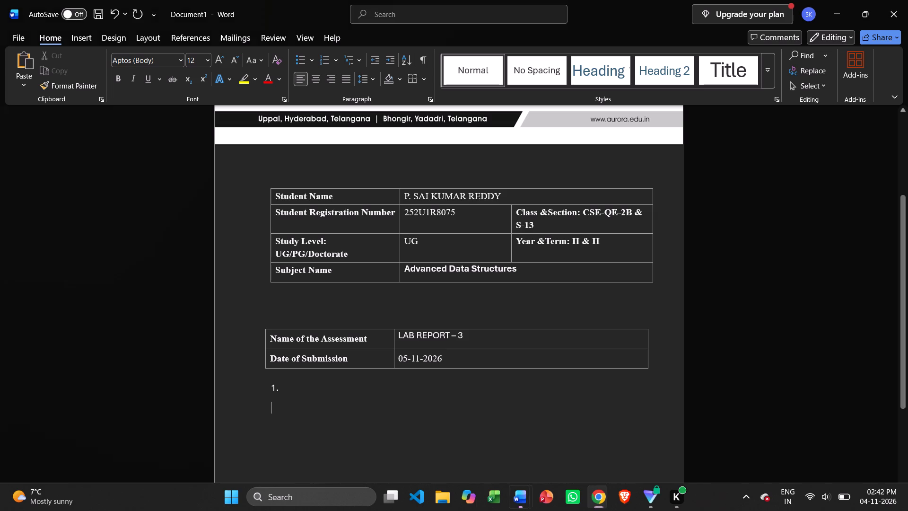
pyautogui.hotkey('ctrl', 'v')
pyautogui.keyDown('ctrl'); pyautogui.click(907, 510); pyautogui.keyUp('ctrl')
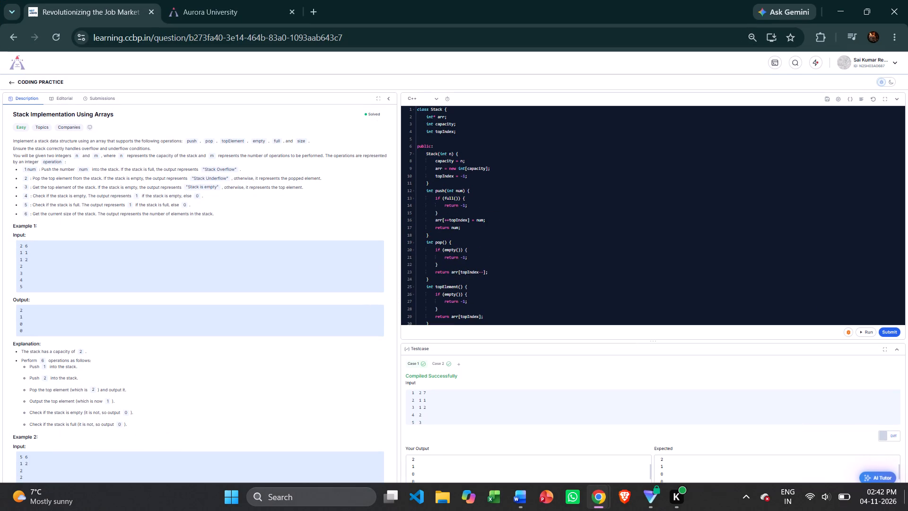
pyautogui.scroll(-1, 907, 510)
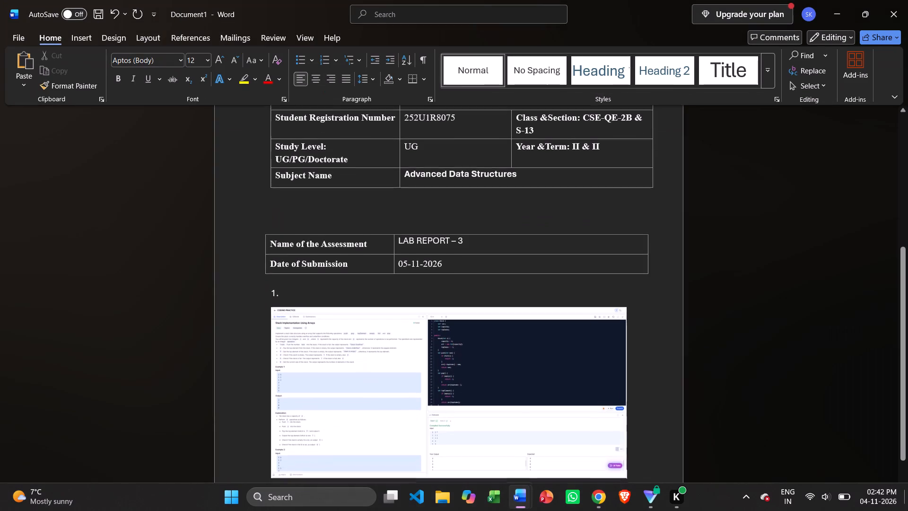
pyautogui.scroll(-4, 907, 510)
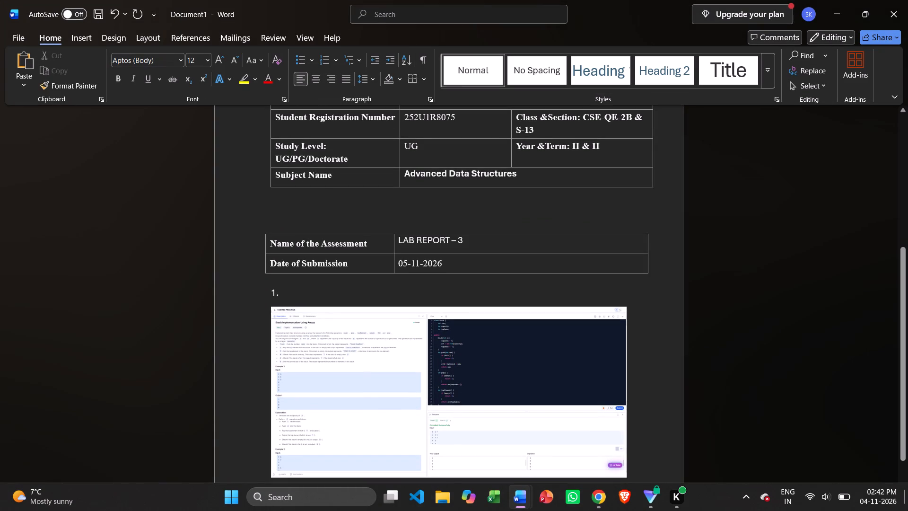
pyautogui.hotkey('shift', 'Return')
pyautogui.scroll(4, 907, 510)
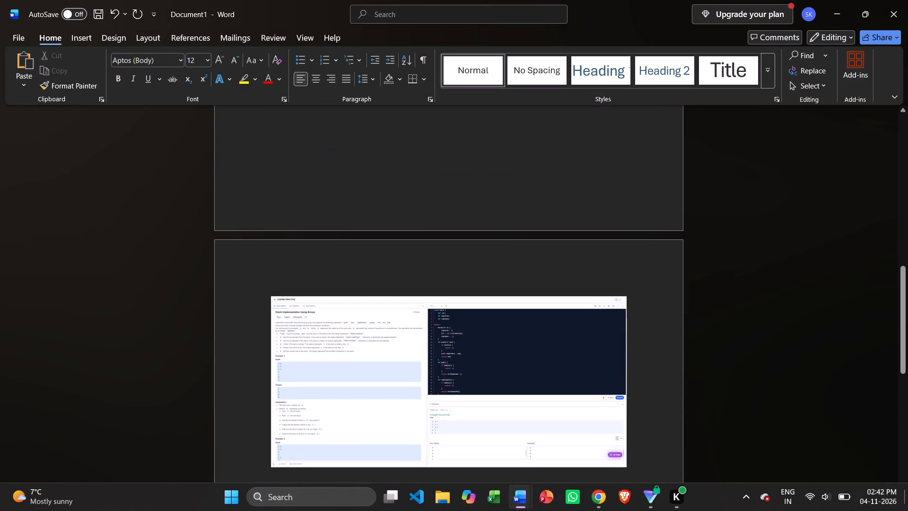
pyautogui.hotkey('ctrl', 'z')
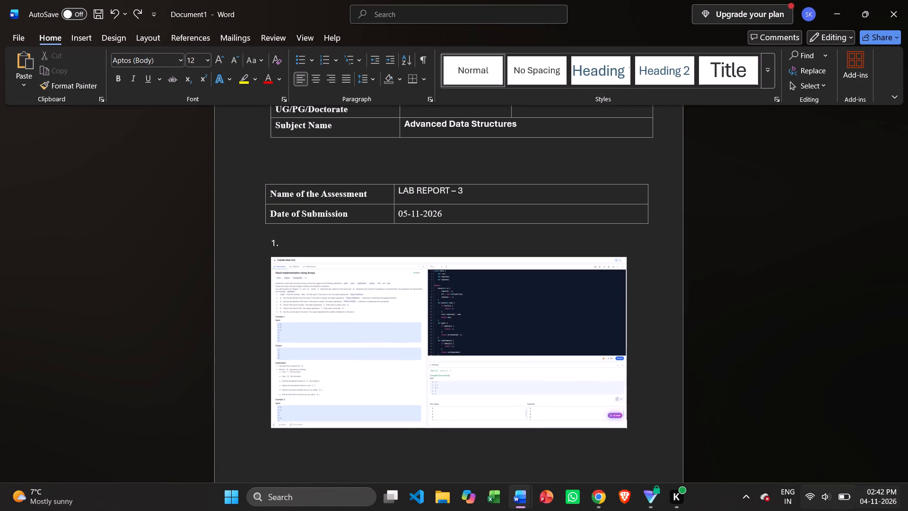
# Add the item number "2." below the first screenshot and start a new line beneath it.
pyautogui.press('Return')
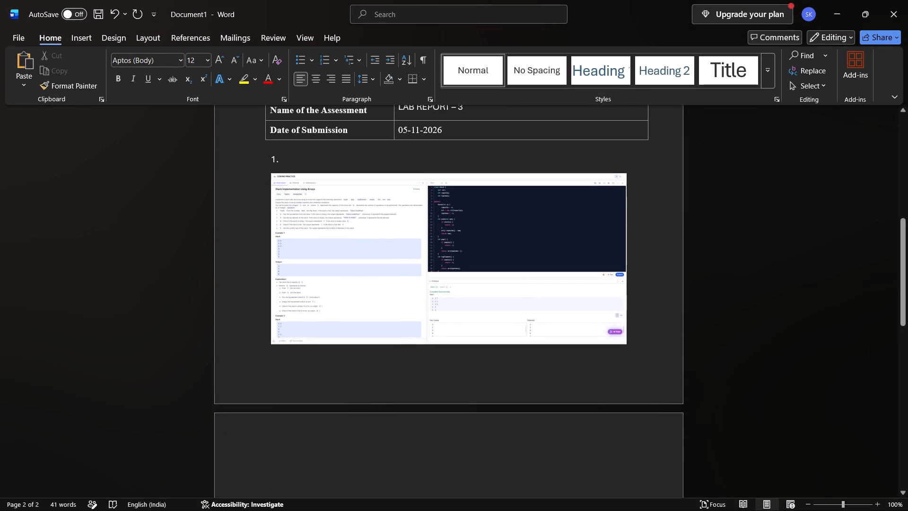
pyautogui.write('2.')
pyautogui.press('Return')
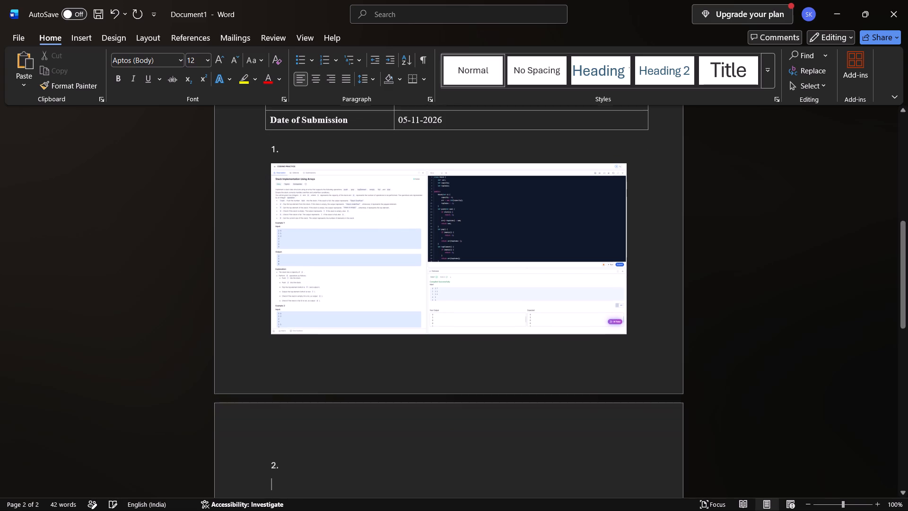
# Switch to Chrome and open the Stack Implementation Using Linked List question from its Coding Practice unit in Module III.
pyautogui.hotkey('alt', 'Tab')
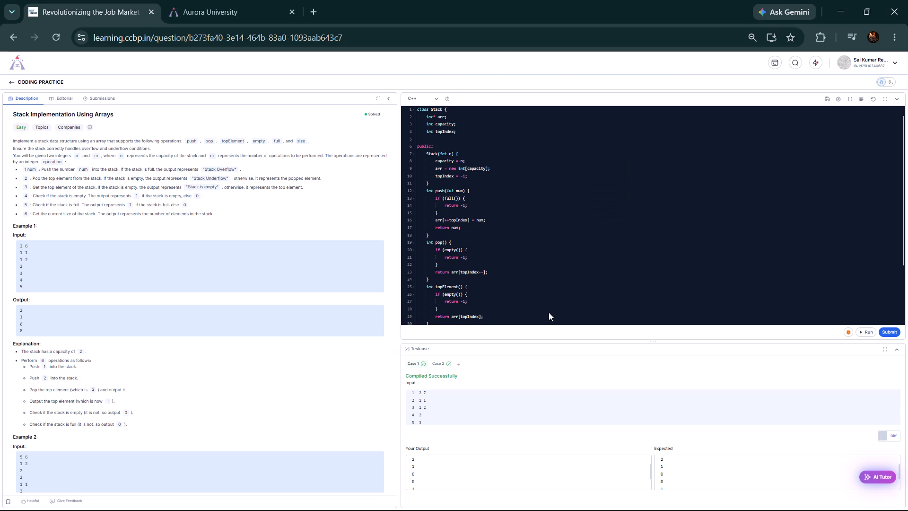
pyautogui.click(14, 85)
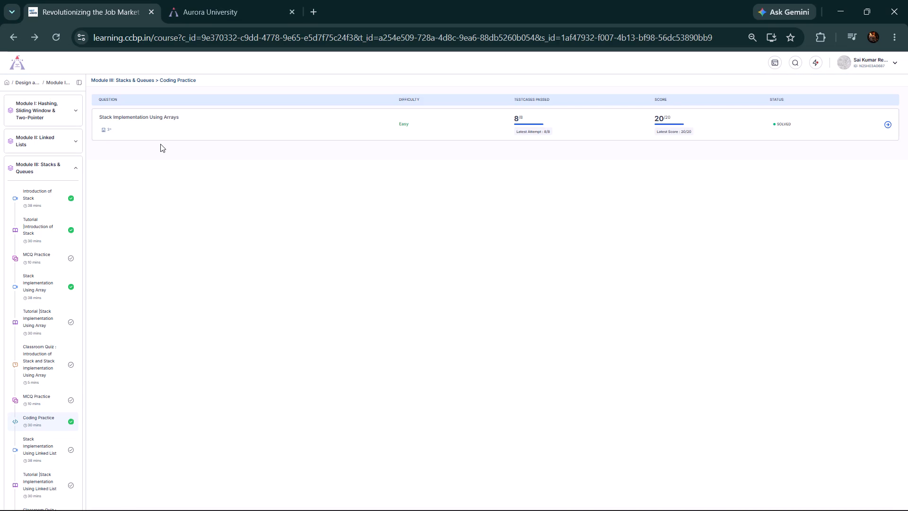
pyautogui.scroll(-2, 60, 362)
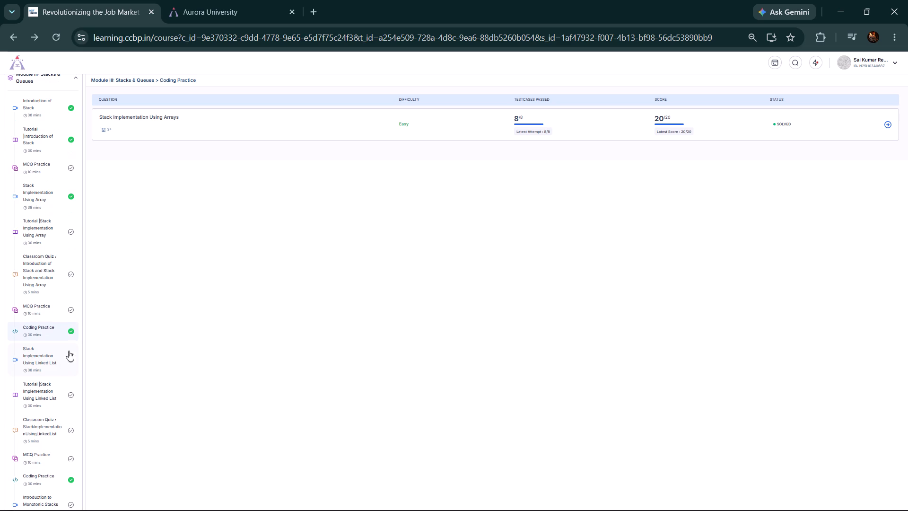
pyautogui.click(47, 485)
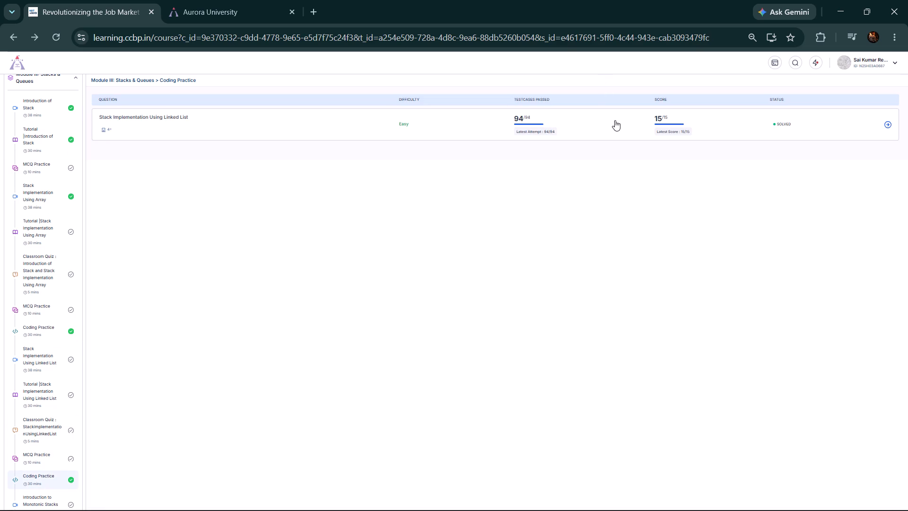
pyautogui.click(614, 121)
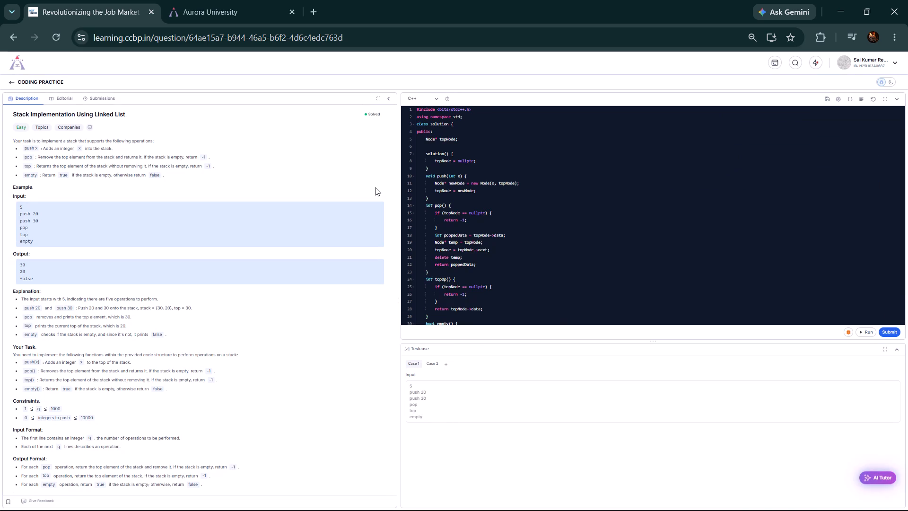
# Run the Stack Implementation Using Linked List code and capture a screenshot of the coding practice area from its heading down to the results.
pyautogui.hotkey('ctrl', "'")
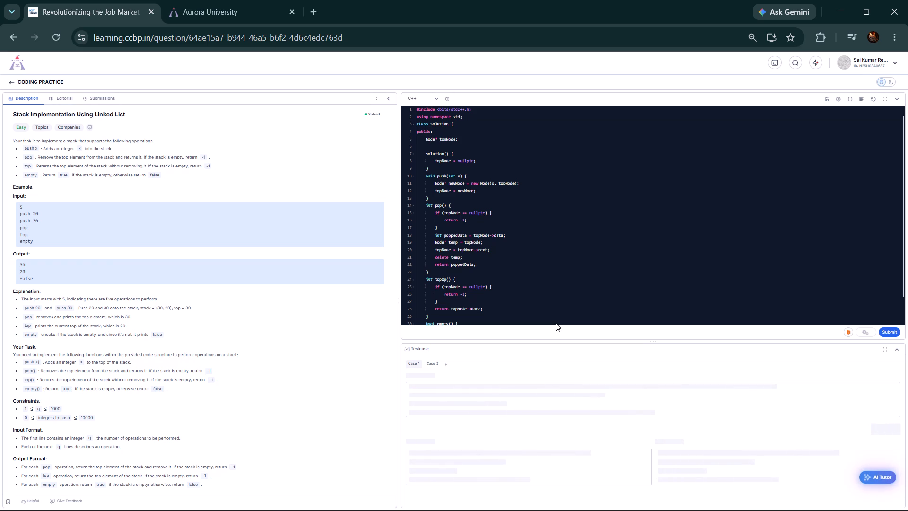
pyautogui.press('Print')
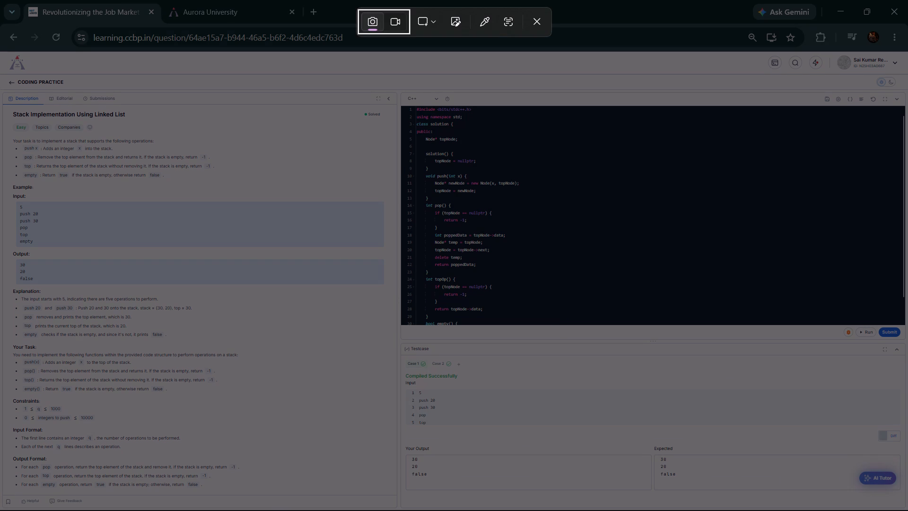
pyautogui.moveTo(0, 73); pyautogui.dragTo(304, 237)
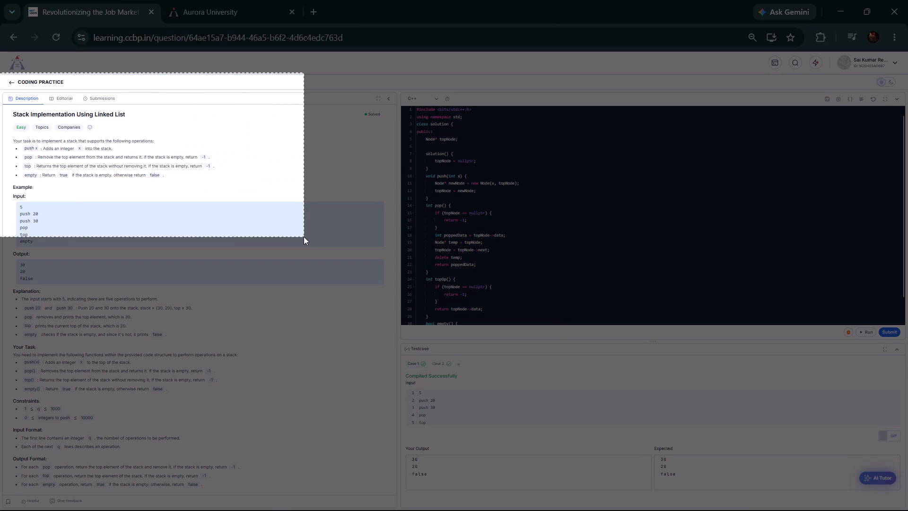
pyautogui.moveTo(304, 237); pyautogui.dragTo(907, 510)
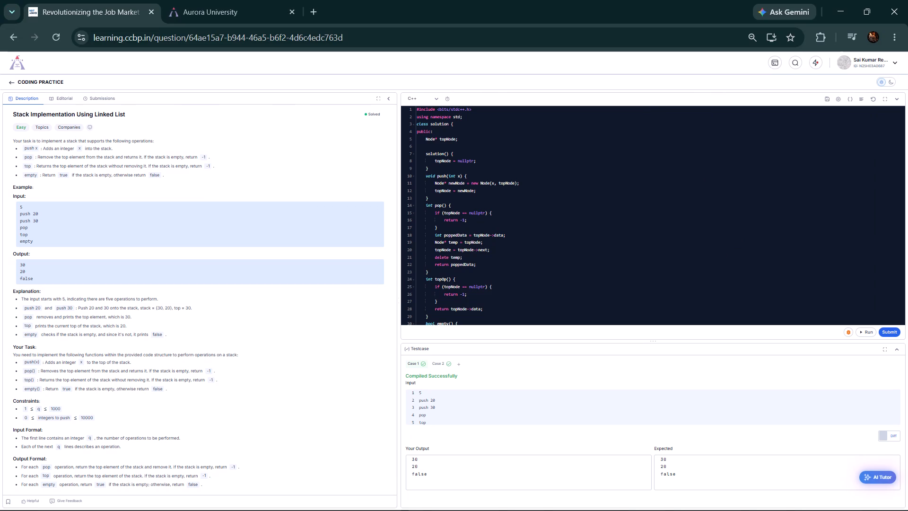
# Switch to the Word report and paste the Stack Implementation Using Linked List screenshot under item 2.
pyautogui.hotkey('alt', 'Tab')
pyautogui.hotkey('ctrl', 'v')
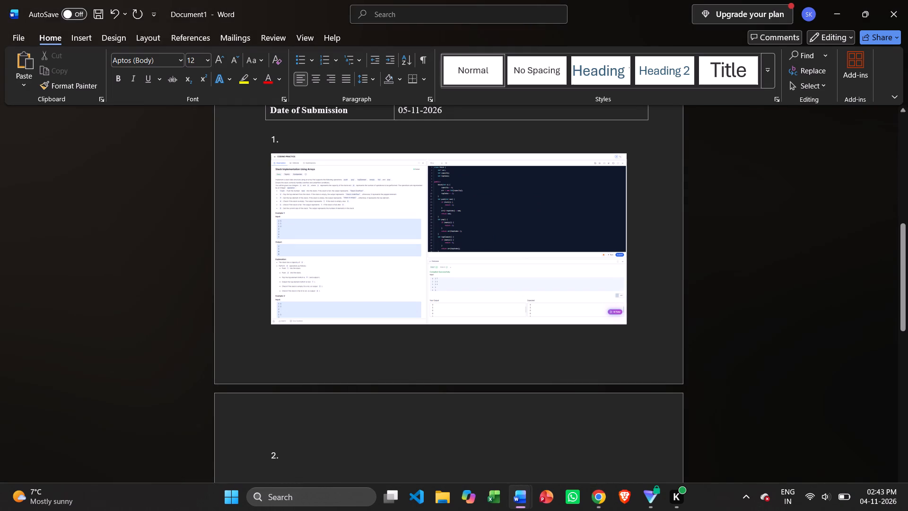
# Add the item number "3." below the second screenshot and start a new line beneath it.
pyautogui.press('Return')
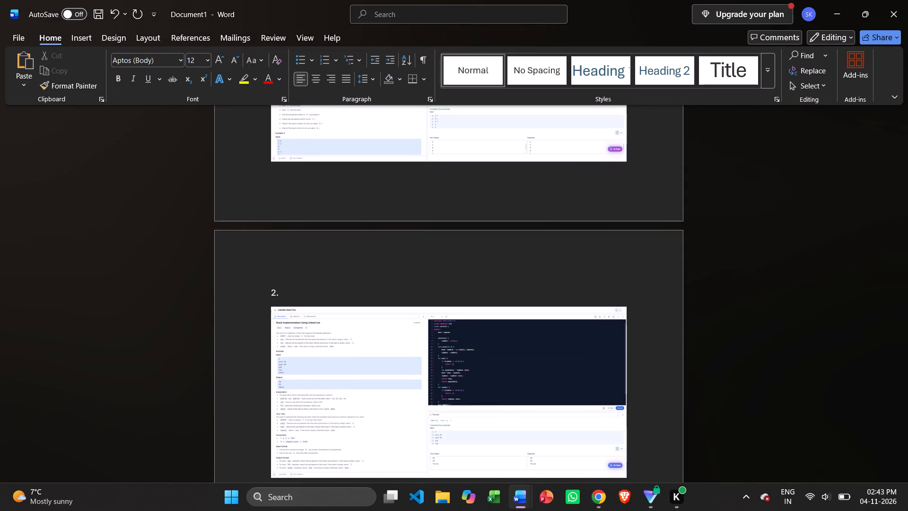
pyautogui.write('3.')
pyautogui.press('Return')
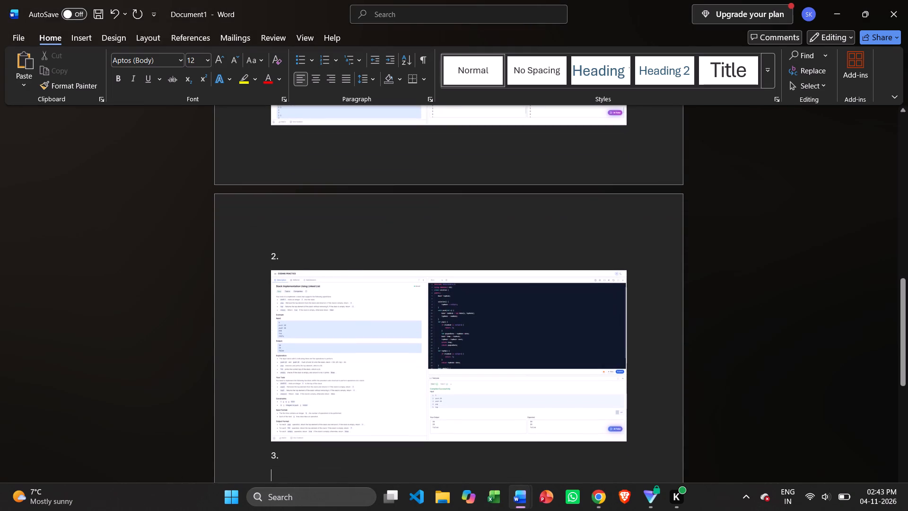
# Switch to Chrome and open the Coding Practice question list that follows the Next Greater Element lessons in Module III.
pyautogui.hotkey('alt', 'Tab')
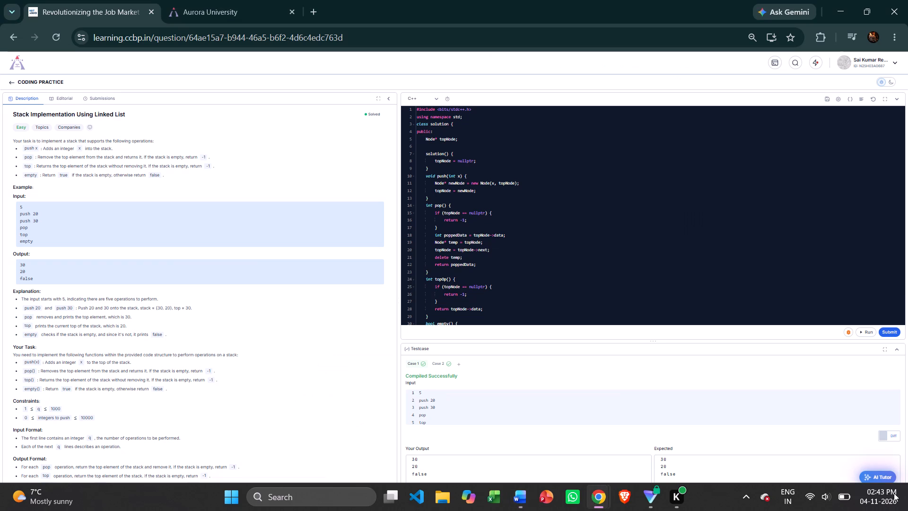
pyautogui.click(16, 85)
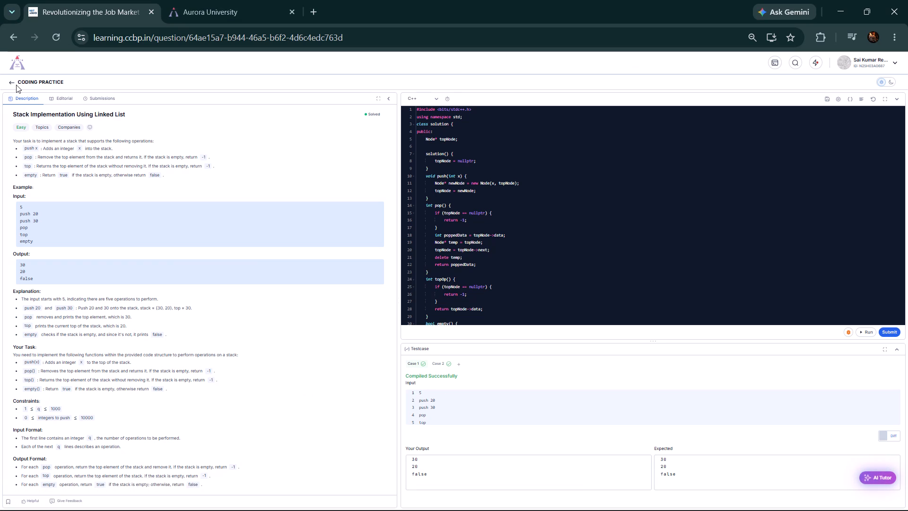
pyautogui.click(12, 83)
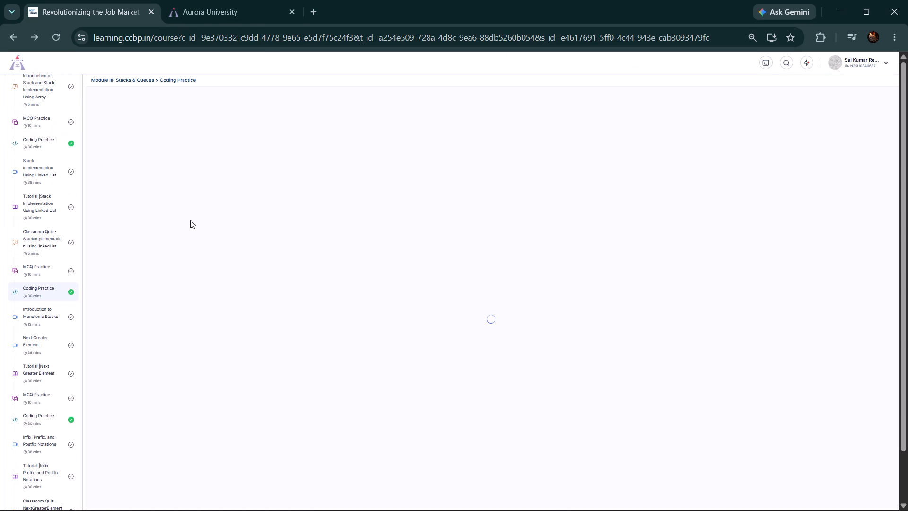
pyautogui.click(37, 421)
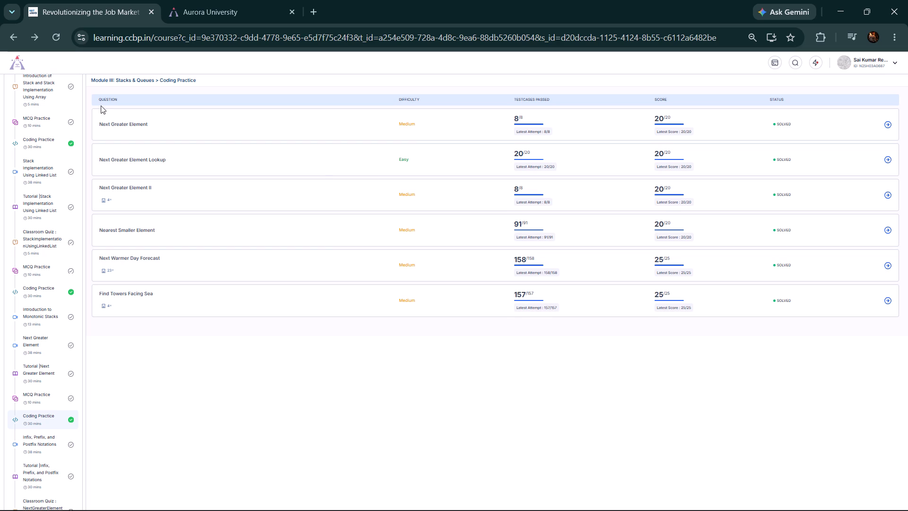
# Switch to WhatsApp.
pyautogui.moveTo(522, 510); pyautogui.dragTo(606, 510)
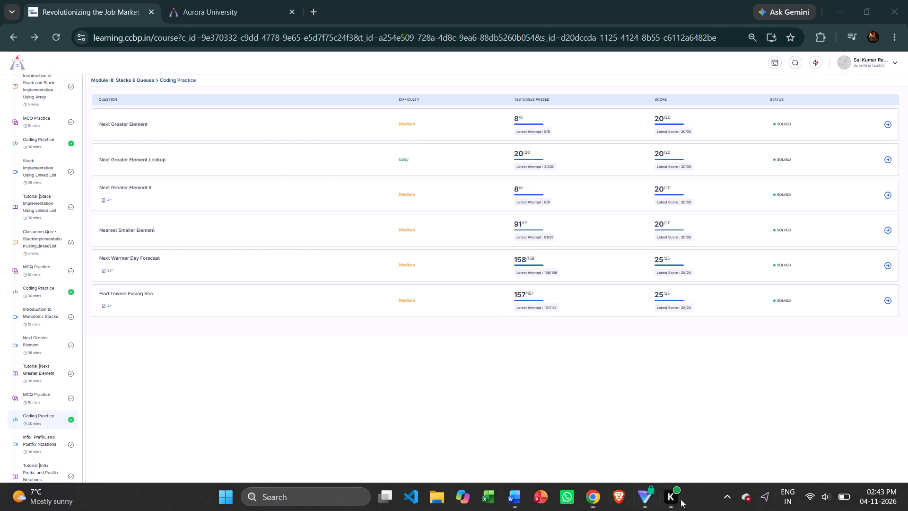
pyautogui.click(573, 494)
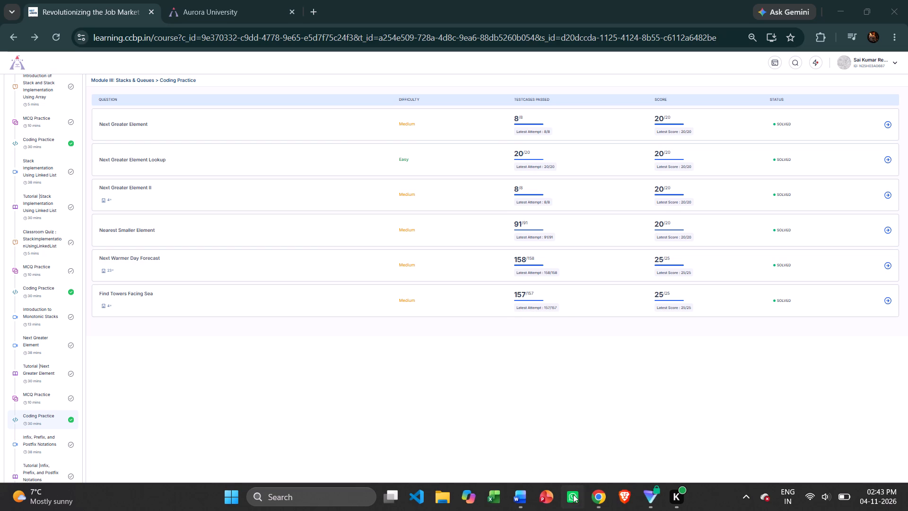
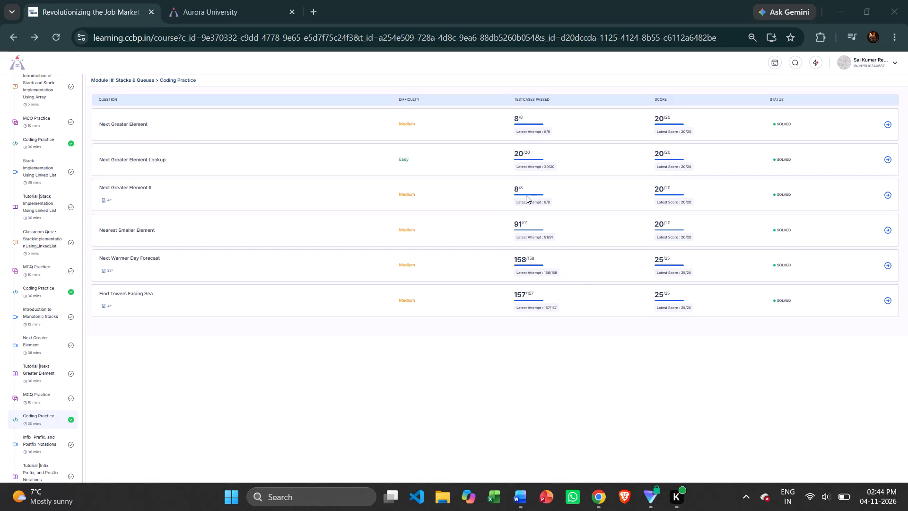
# Open the Next Greater Element II question in Chrome and run its saved C++ code against the sample test cases.
pyautogui.click(294, 193)
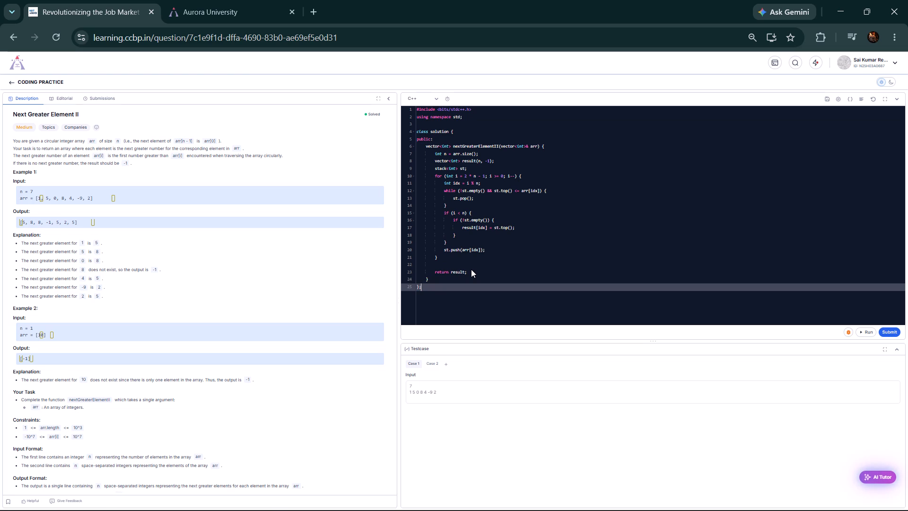
pyautogui.hotkey('ctrl', "'")
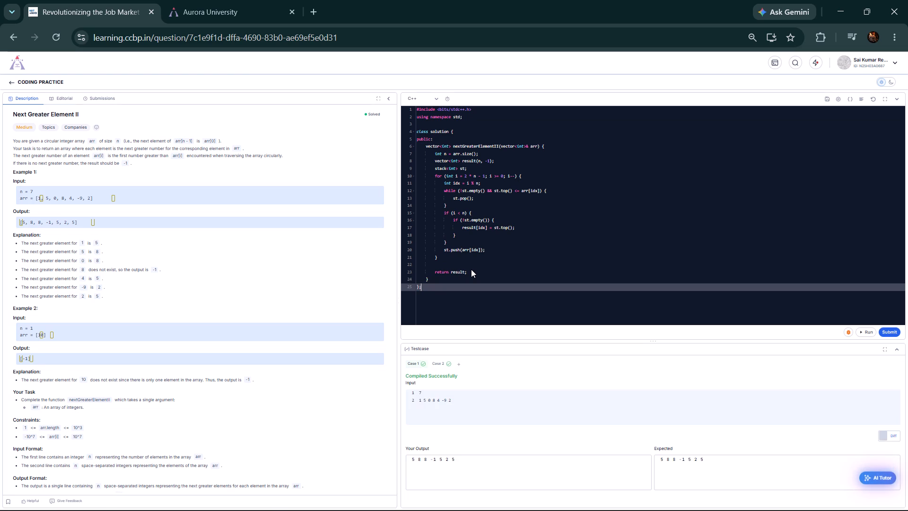
# Capture a screenshot of the Next Greater Element II page from the Coding Practice header down, including description, code and test results.
pyautogui.press('Print')
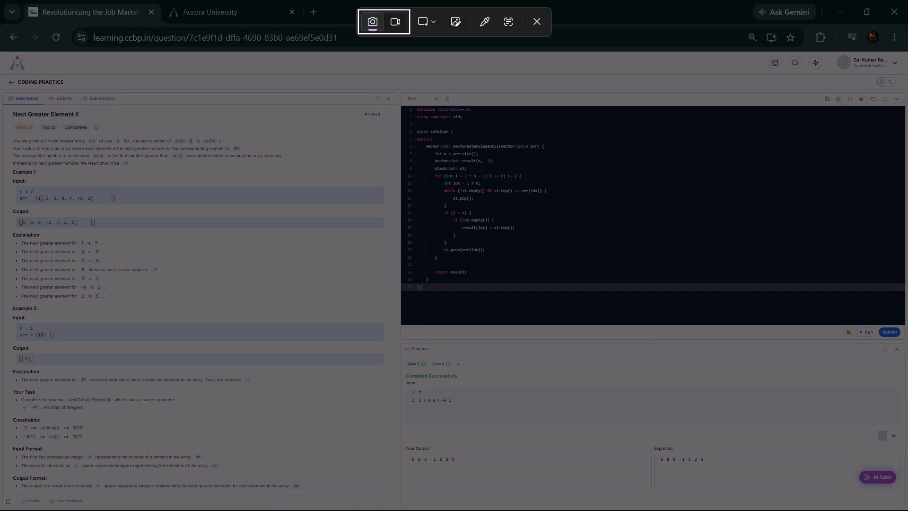
pyautogui.moveTo(0, 73); pyautogui.dragTo(401, 259)
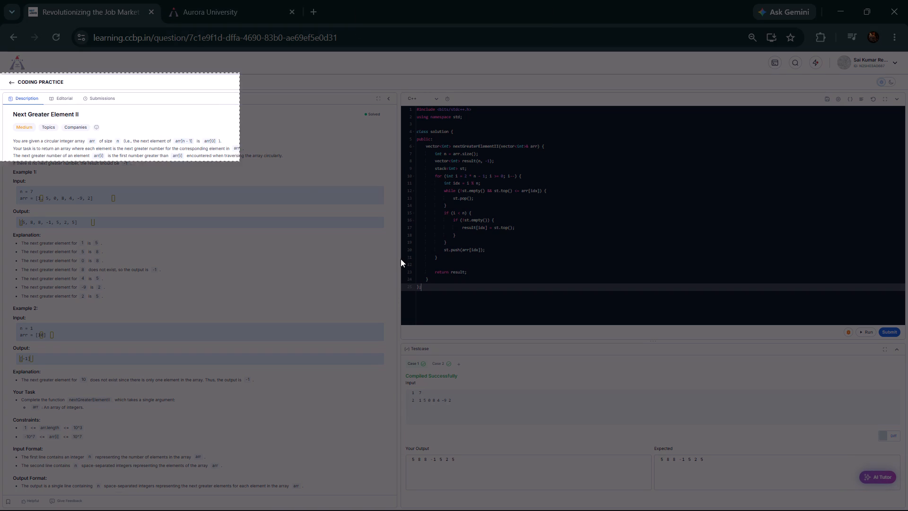
pyautogui.moveTo(401, 259); pyautogui.dragTo(907, 510)
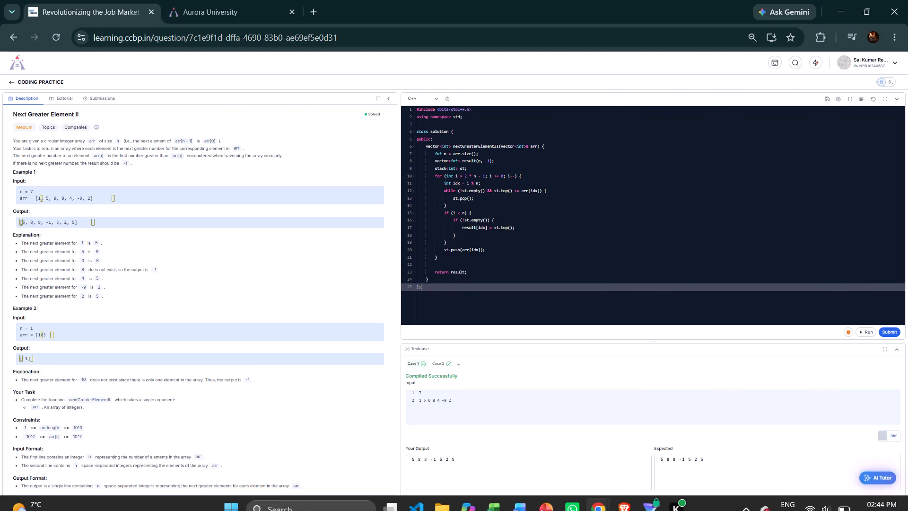
# Switch to the Word report and paste the Next Greater Element II screenshot under item 3.
pyautogui.hotkey('alt', 'Tab')
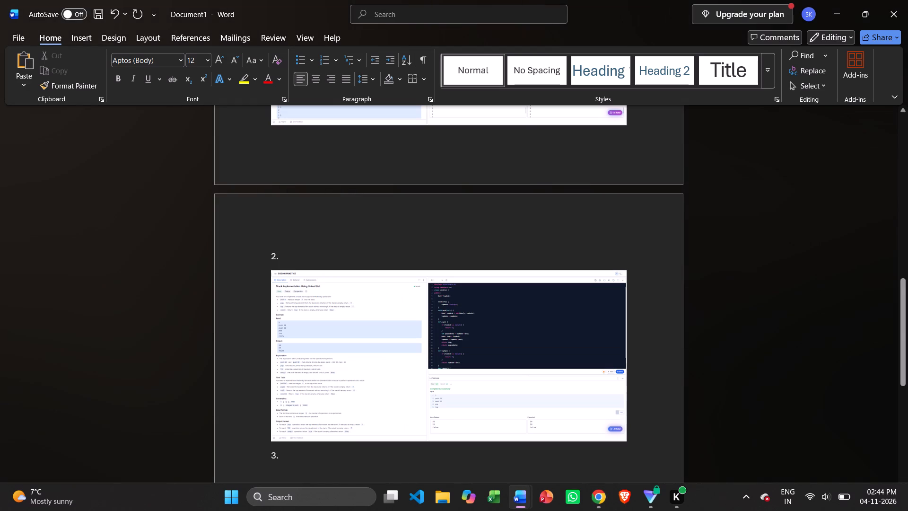
pyautogui.hotkey('ctrl', 'v')
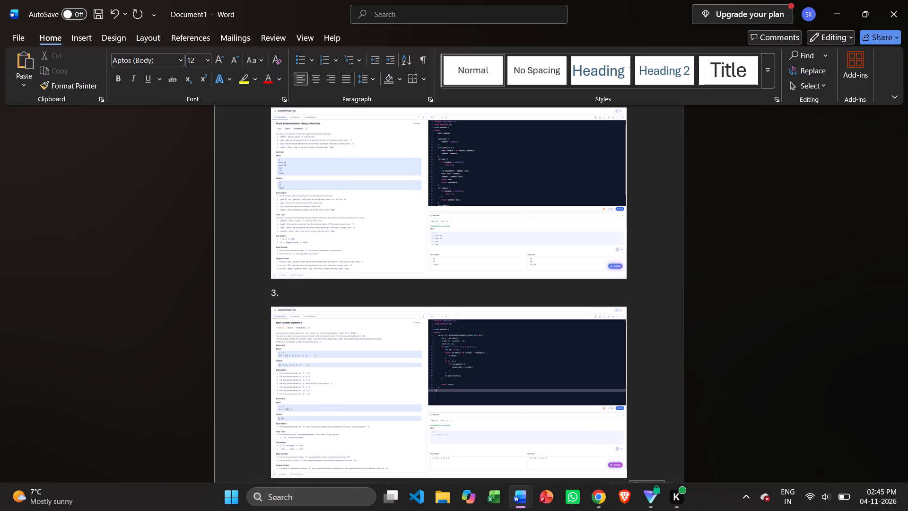
# Add the item number "4." below the third screenshot and start a new line beneath it.
pyautogui.scroll(-3, 907, 510)
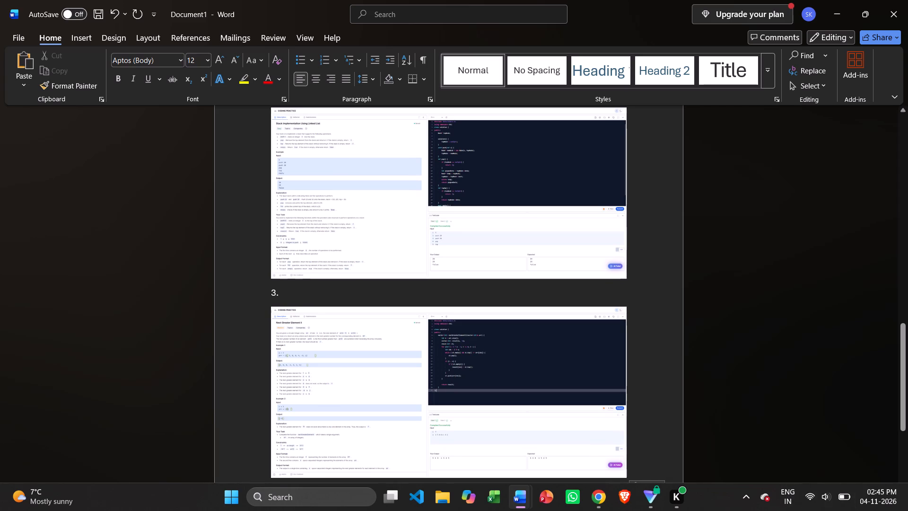
pyautogui.scroll(-3, 673, 410)
pyautogui.hscroll(1, 527, 356)
pyautogui.scroll(1, 527, 356)
pyautogui.hscroll(1, 527, 356)
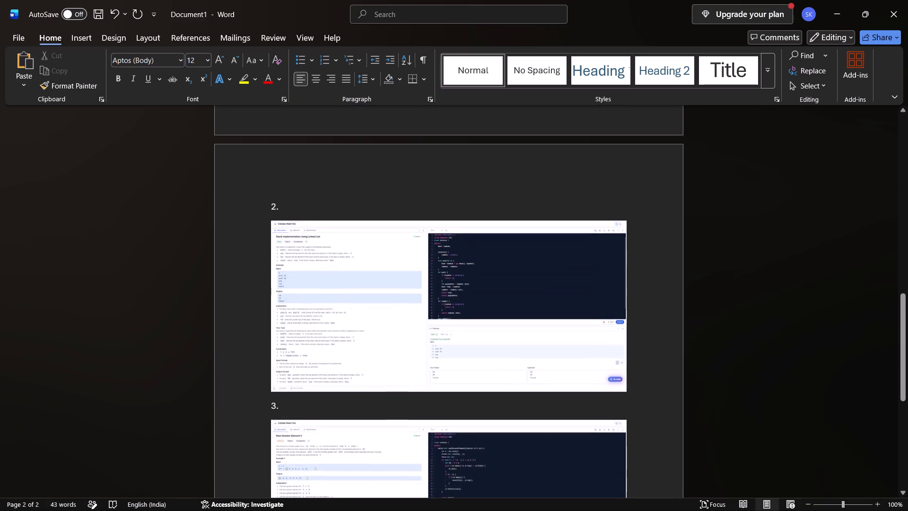
pyautogui.hscroll(1, 527, 356)
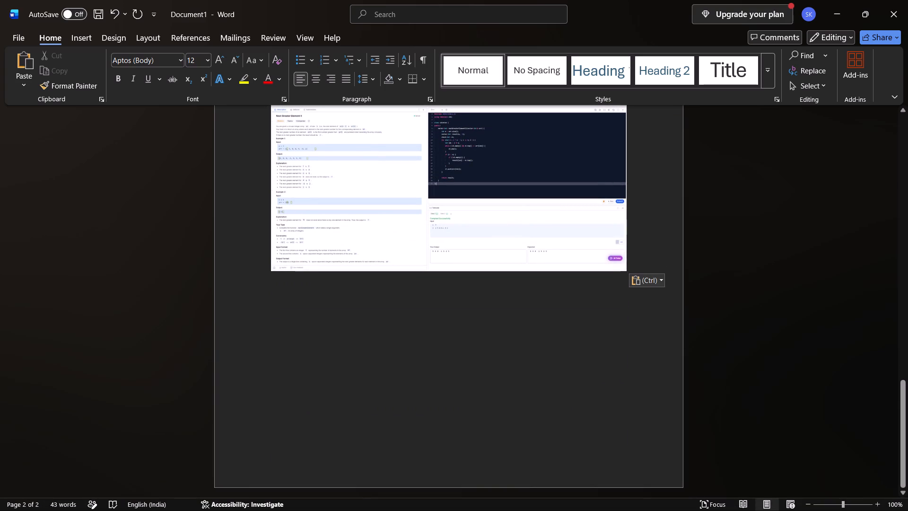
pyautogui.hotkey('shift', 'Return')
pyautogui.hotkey('shift', 'Return')
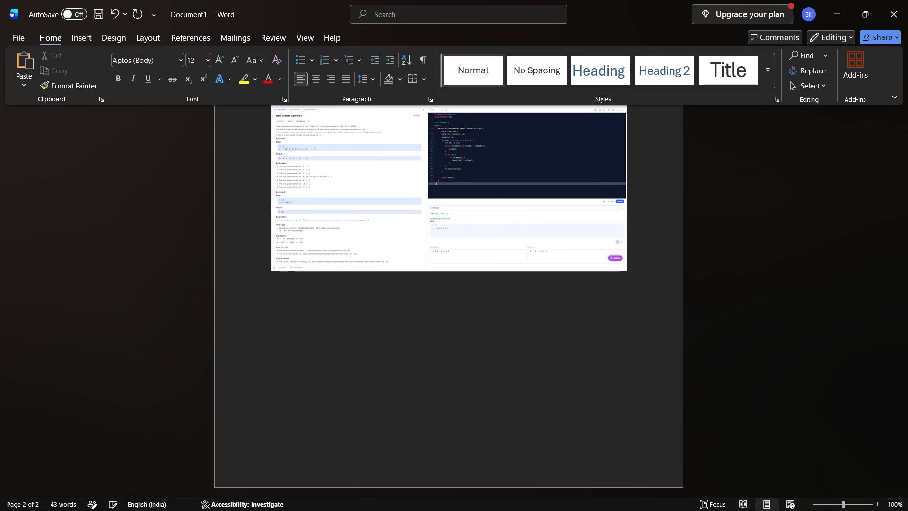
pyautogui.write('4.')
pyautogui.press('Return')
# Switch to Chrome, leave the question, and open the Coding Practice list that follows the Implement Min Stack lessons in Module III.
pyautogui.hotkey('alt', 'Tab')
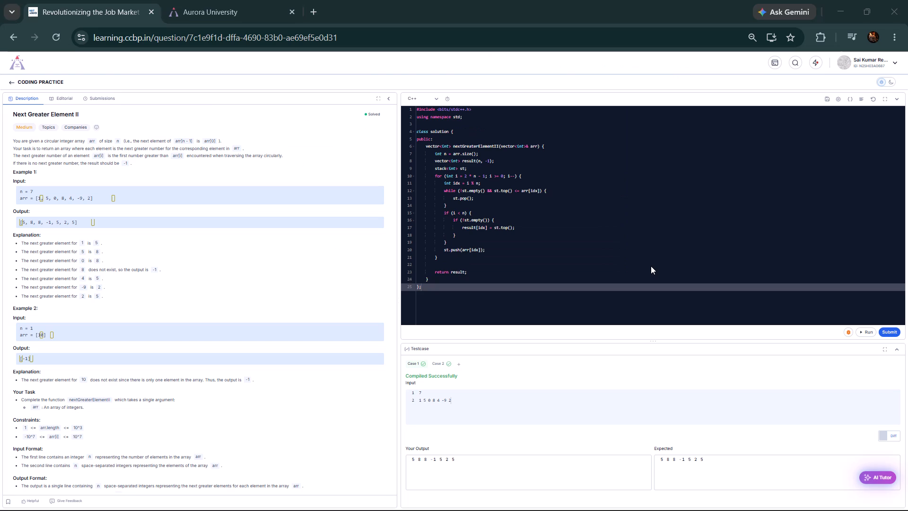
pyautogui.doubleClick(17, 80)
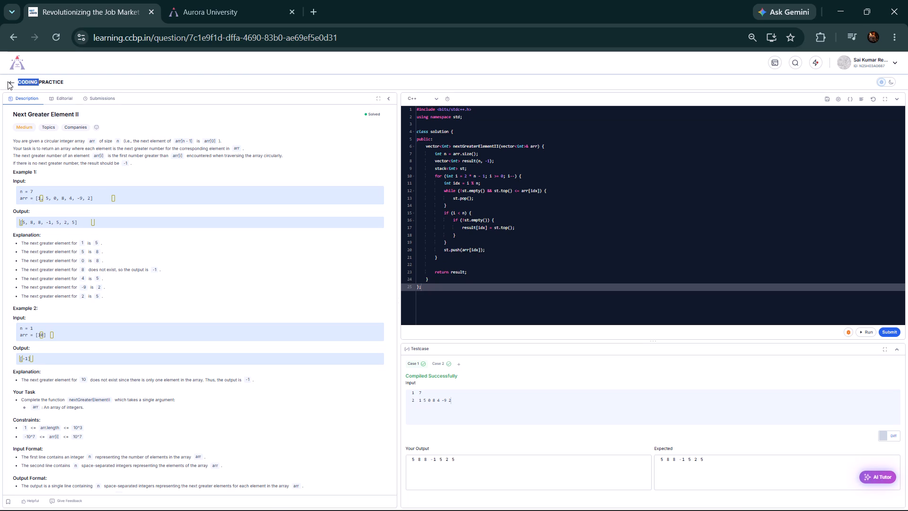
pyautogui.click(8, 82)
pyautogui.click(11, 83)
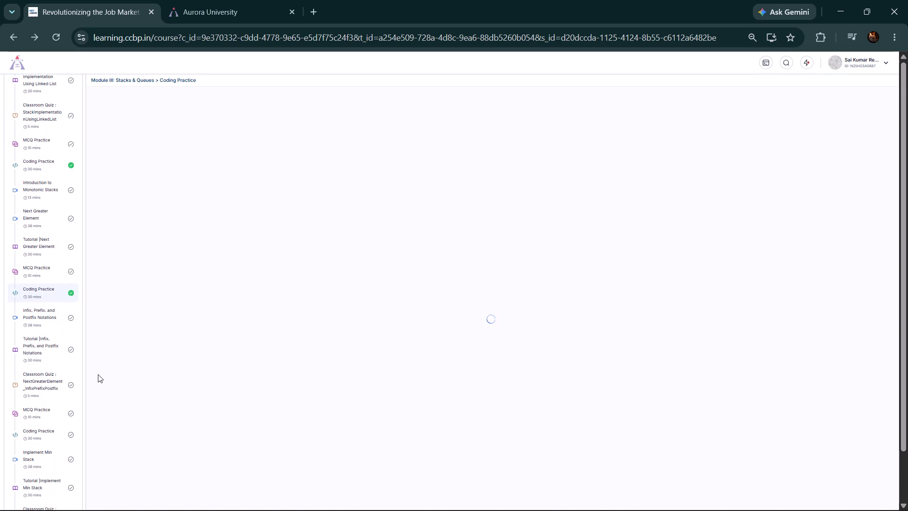
pyautogui.scroll(-1, 14, 432)
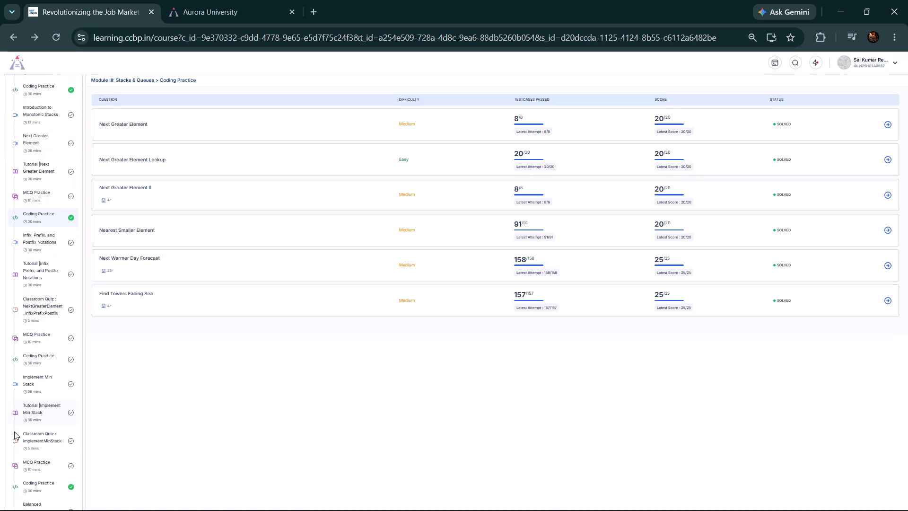
pyautogui.scroll(-2, 14, 432)
pyautogui.scroll(-1, 52, 327)
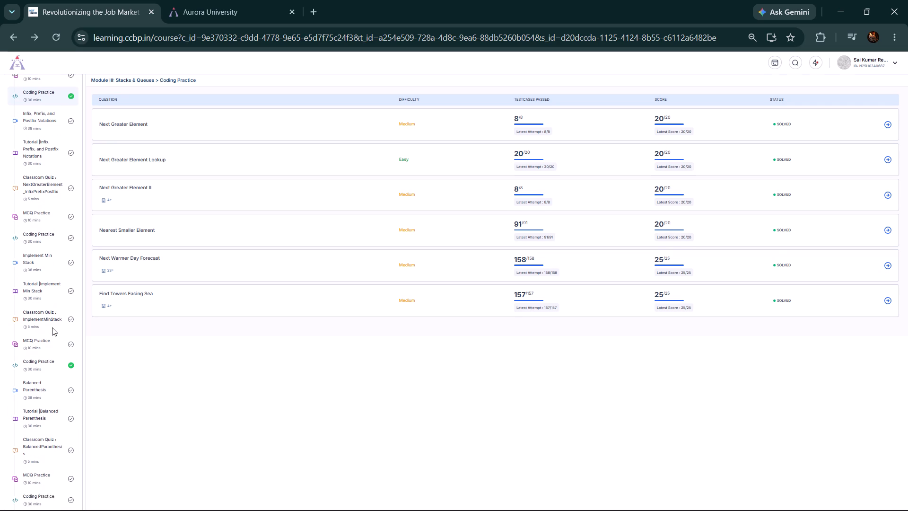
pyautogui.scroll(-2, 52, 327)
pyautogui.click(55, 251)
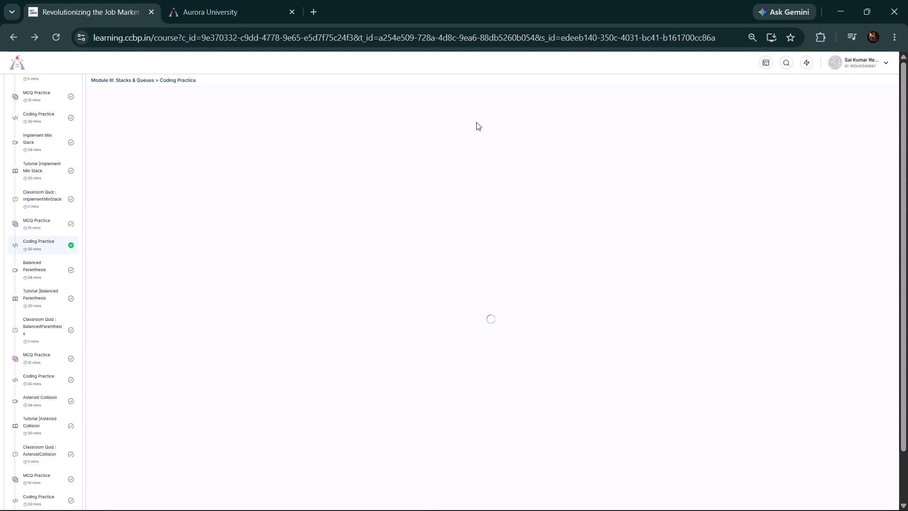
# Open the Implement Min Stack question and run its saved C++ code against the sample test cases.
pyautogui.click(476, 122)
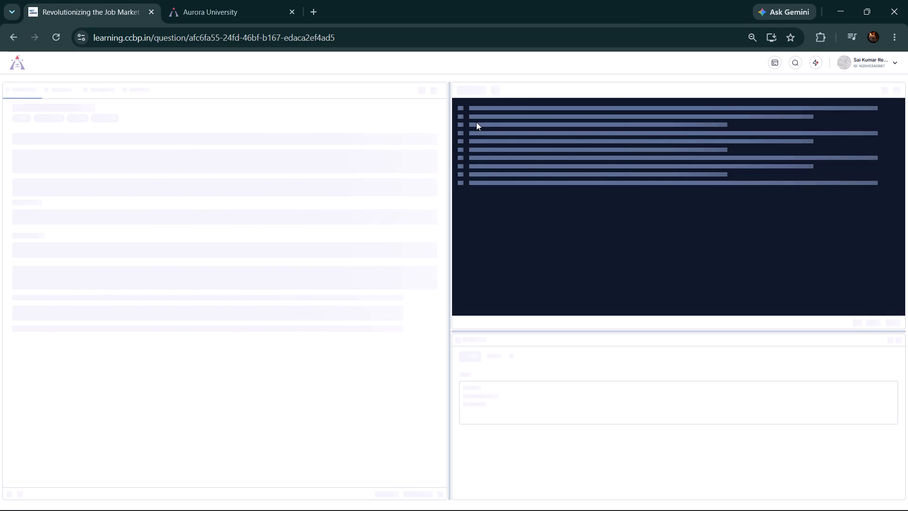
pyautogui.hotkey('ctrl', "'")
pyautogui.hotkey('ctrl', "'")
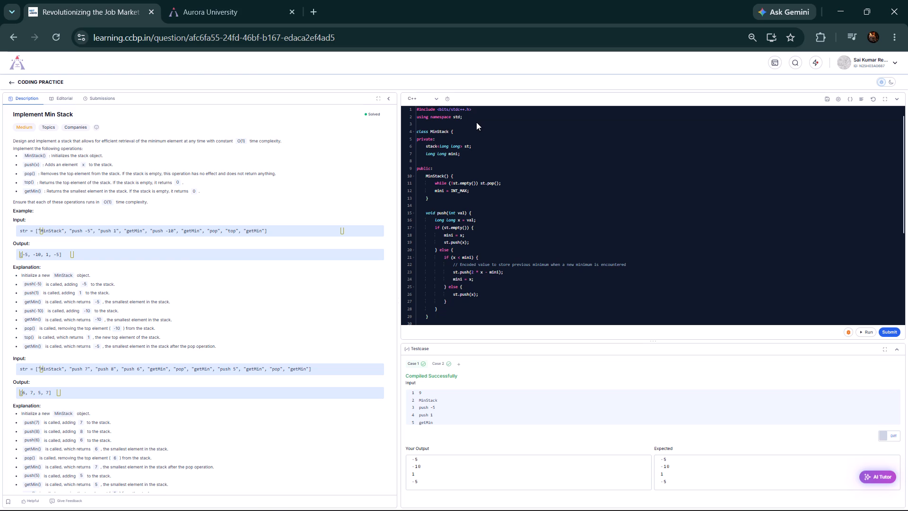
# Delete the comment line about the encoded previous minimum from the push function.
pyautogui.moveTo(631, 262); pyautogui.dragTo(587, 256)
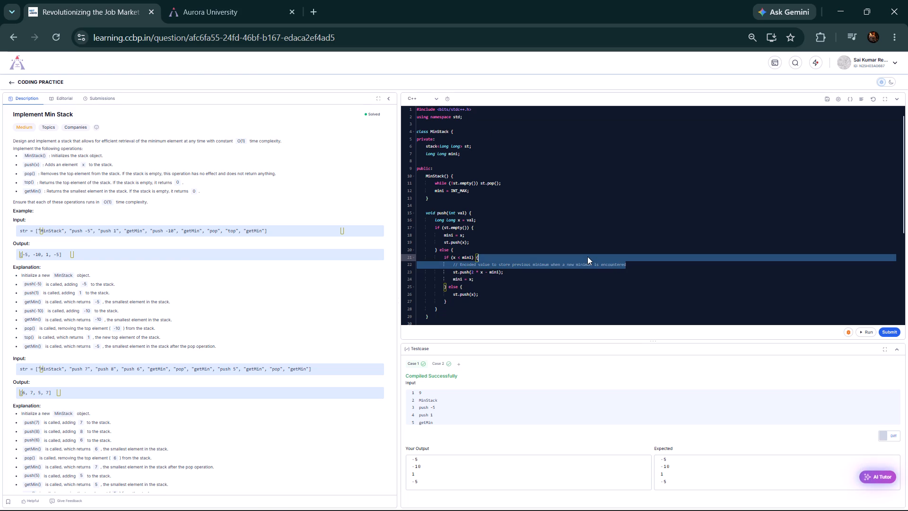
pyautogui.press('BackSpace')
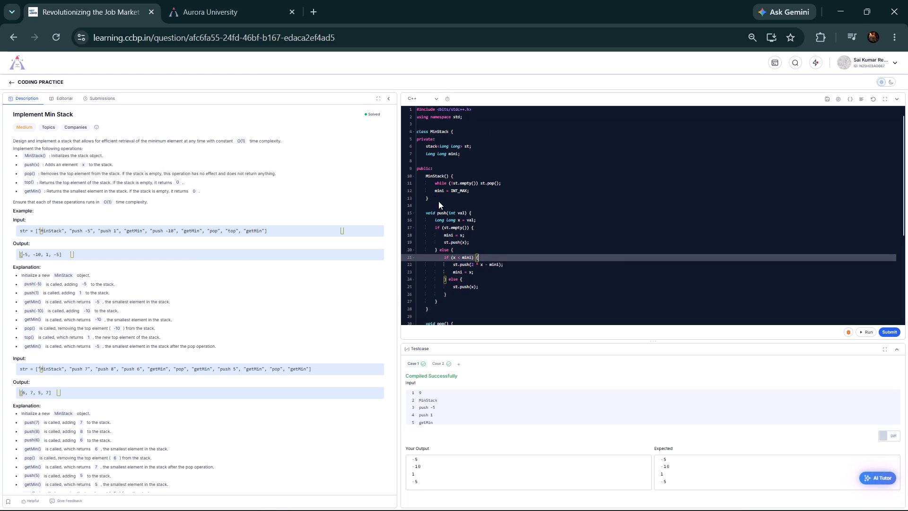
# Remove the blank lines before the push function, the public section and the MinStack class declaration.
pyautogui.click(442, 207)
pyautogui.press('BackSpace')
pyautogui.press('BackSpace')
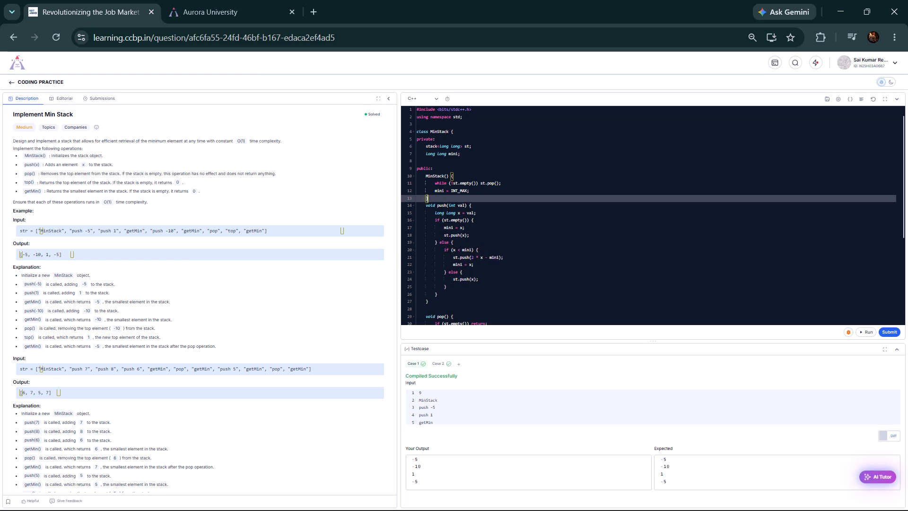
pyautogui.press('Up')
pyautogui.press('Up')
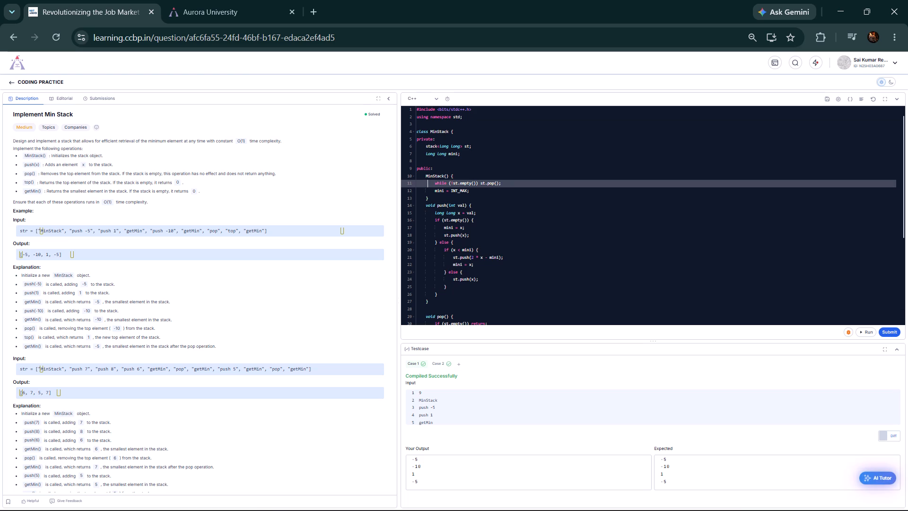
pyautogui.press('Up')
pyautogui.press('Up')
pyautogui.press('Up')
pyautogui.press('BackSpace')
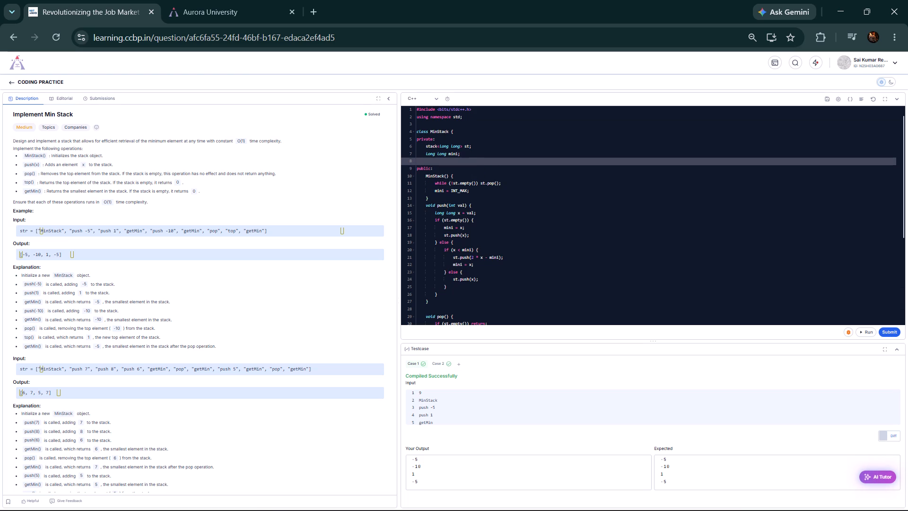
pyautogui.press('Up')
pyautogui.press('Up')
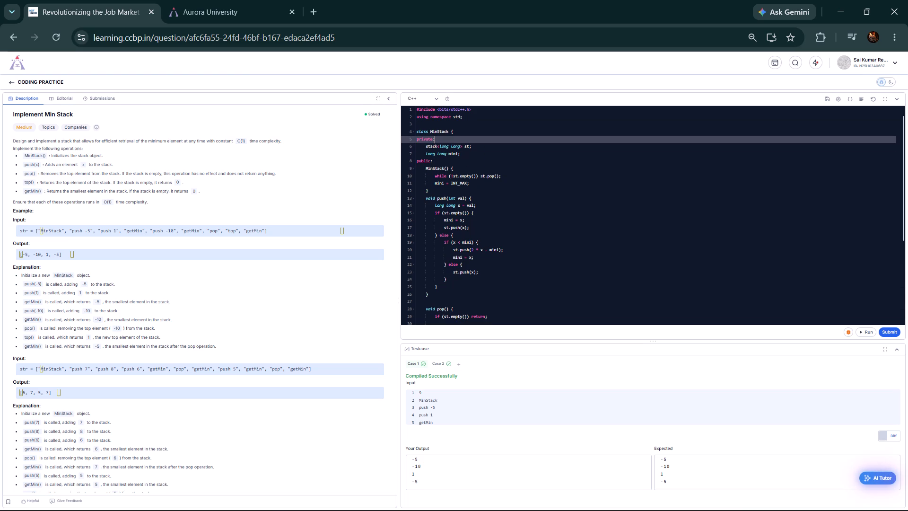
pyautogui.press('Up')
pyautogui.press('Up')
pyautogui.press('BackSpace')
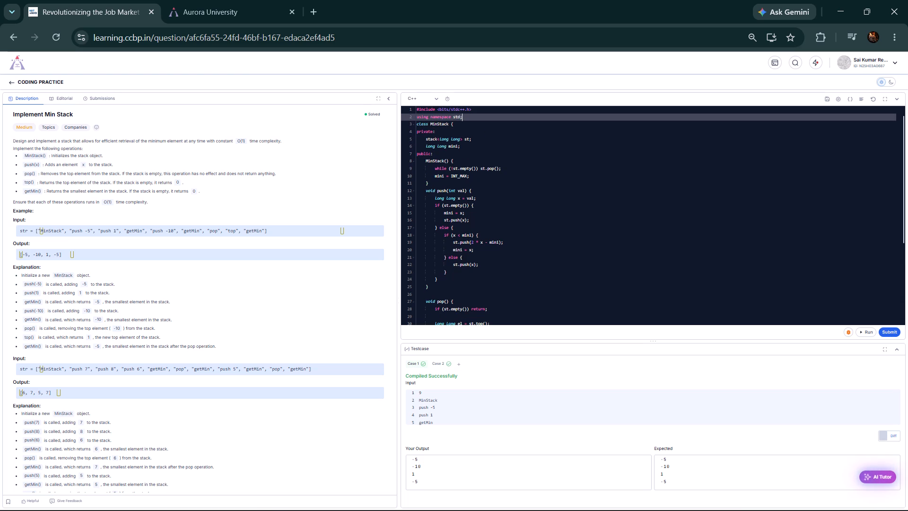
# Remove the blank line before the pop function and the one after its empty-stack check.
pyautogui.press('Down')
pyautogui.press('Down')
pyautogui.press('Down')
pyautogui.press('Down')
pyautogui.press('Down')
pyautogui.press('Down')
pyautogui.press('Down')
pyautogui.press('Down')
pyautogui.press('Down')
pyautogui.press('Down')
pyautogui.press('Down')
pyautogui.press('Down')
pyautogui.press('Down')
pyautogui.press('Down')
pyautogui.press('Down')
pyautogui.press('Down')
pyautogui.press('Down')
pyautogui.press('Down')
pyautogui.press('Down')
pyautogui.press('Down')
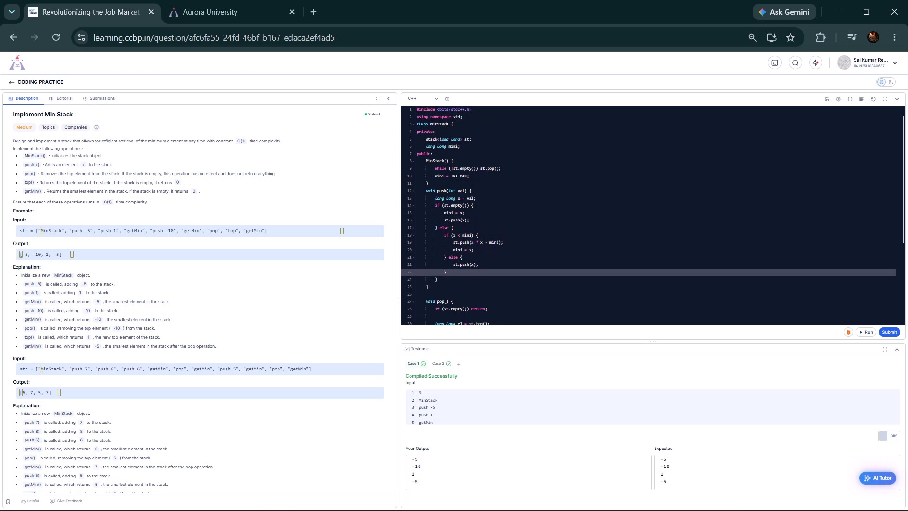
pyautogui.press('Down')
pyautogui.press('Down')
pyautogui.press('Down')
pyautogui.press('BackSpace')
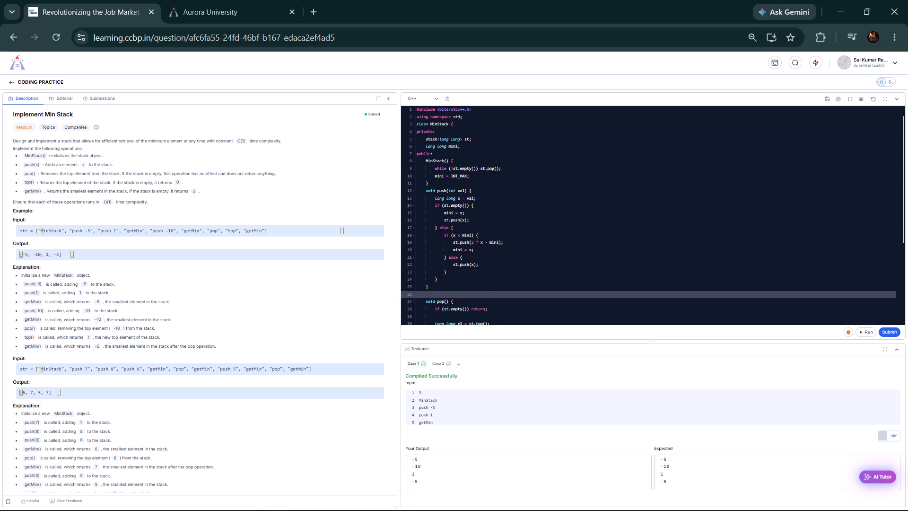
pyautogui.press('BackSpace')
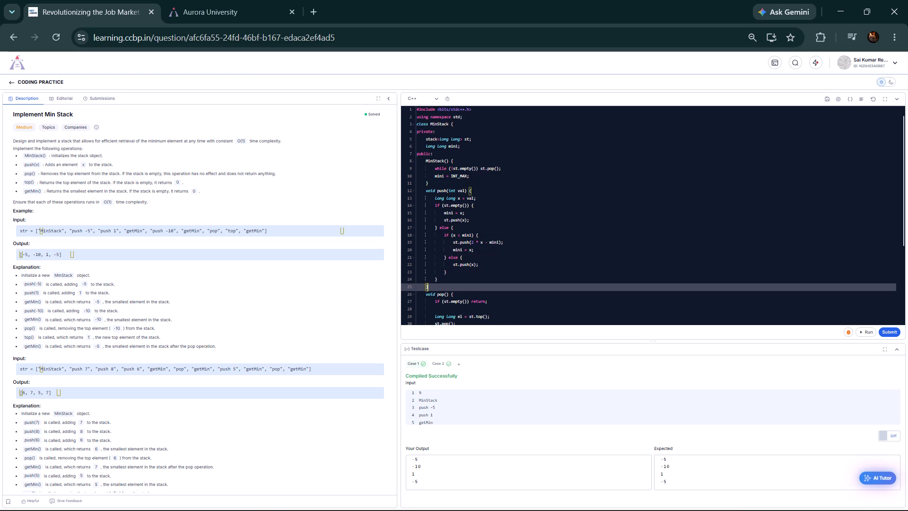
pyautogui.press('Down')
pyautogui.press('Down')
pyautogui.press('Down')
pyautogui.press('BackSpace')
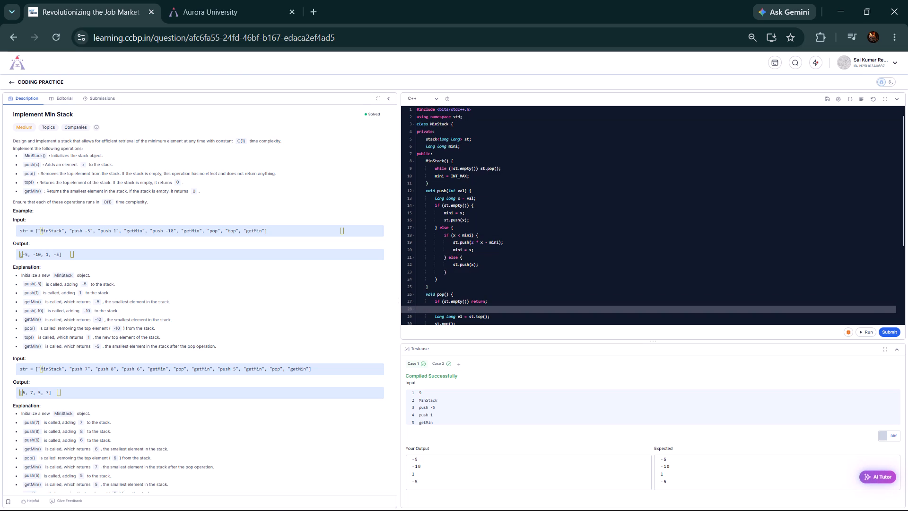
pyautogui.press('BackSpace')
pyautogui.press('BackSpace')
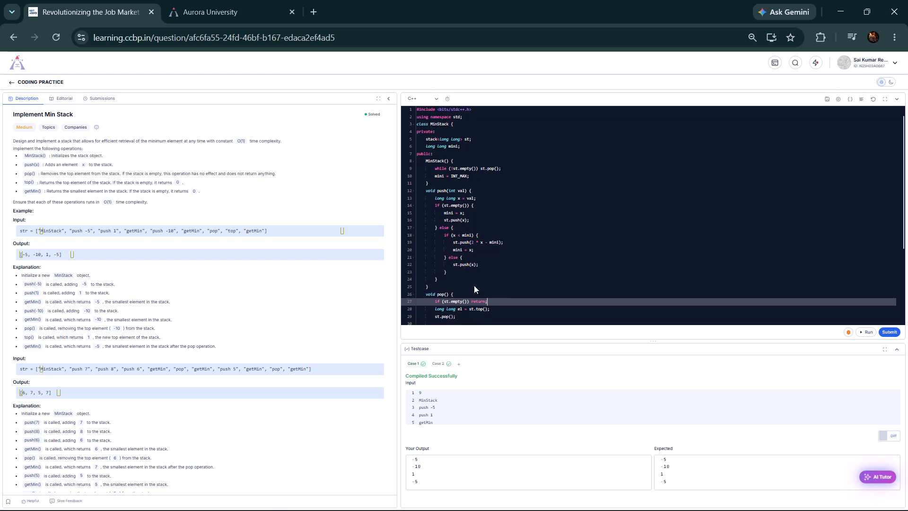
# Capture a screenshot of the solved Implement Min Stack page and paste it under item 4 in the Word document.
pyautogui.click(494, 398)
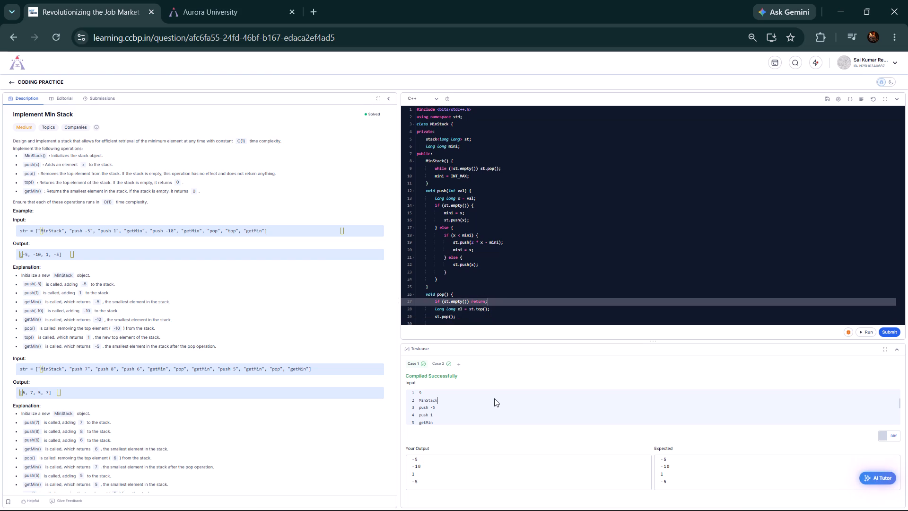
pyautogui.press('Print')
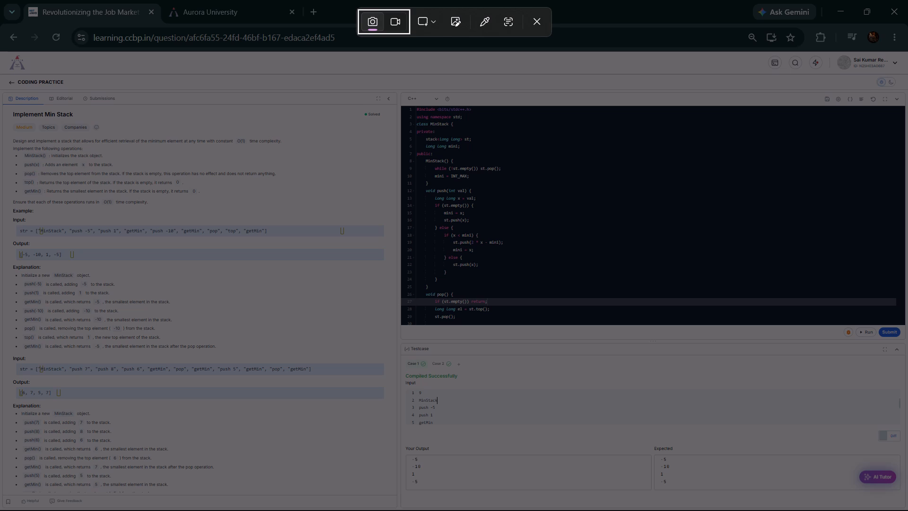
pyautogui.moveTo(0, 75); pyautogui.dragTo(907, 510)
pyautogui.hotkey('alt', 'Tab')
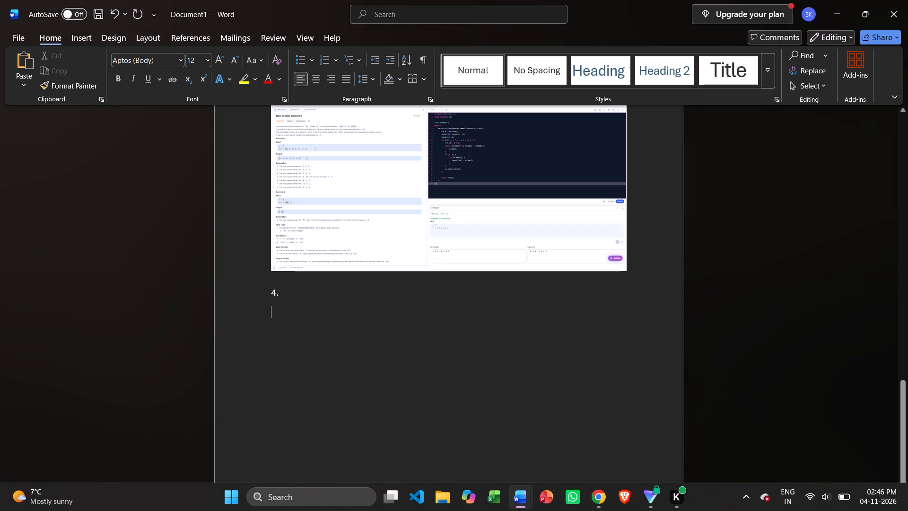
pyautogui.hotkey('ctrl', 'v')
pyautogui.hotkey('ctrl', 'v')
pyautogui.scroll(3, 907, 510)
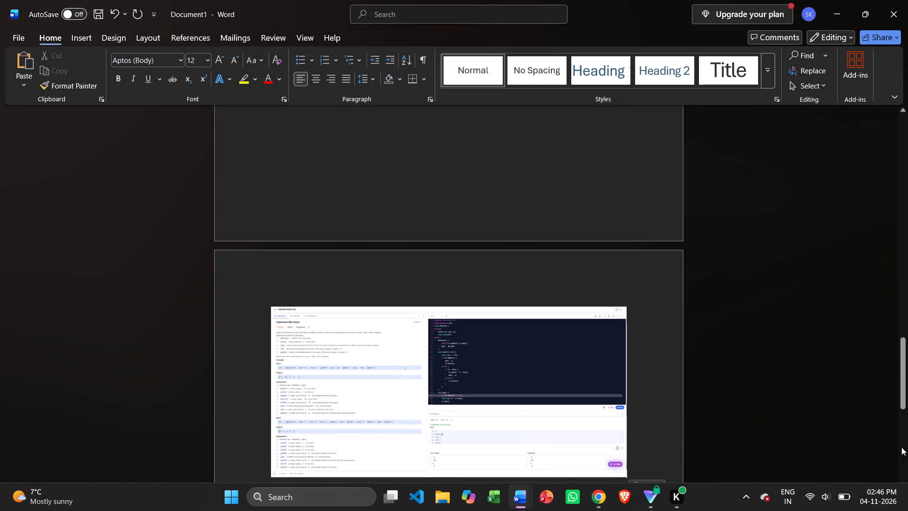
# Add the item number 5. two lines below the Implement Min Stack screenshot and switch back to Chrome.
pyautogui.click(463, 301)
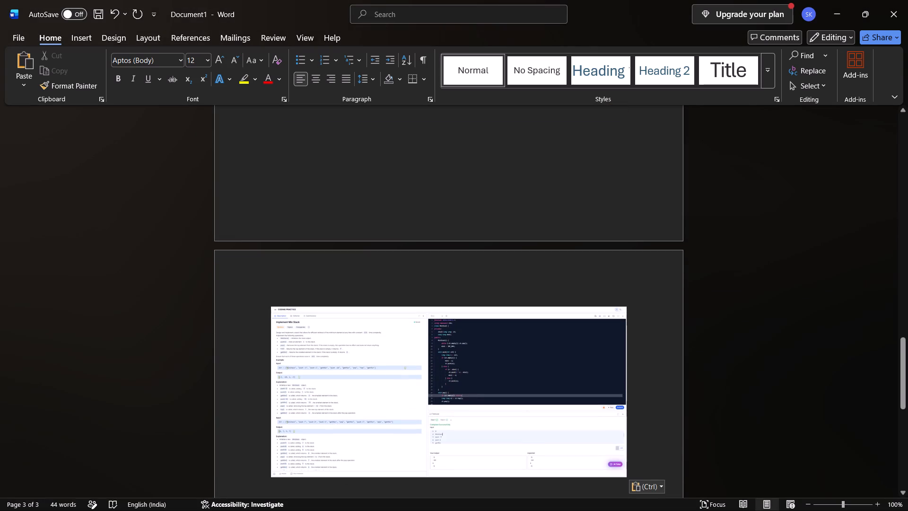
pyautogui.click(405, 284)
pyautogui.hscroll(1, 405, 284)
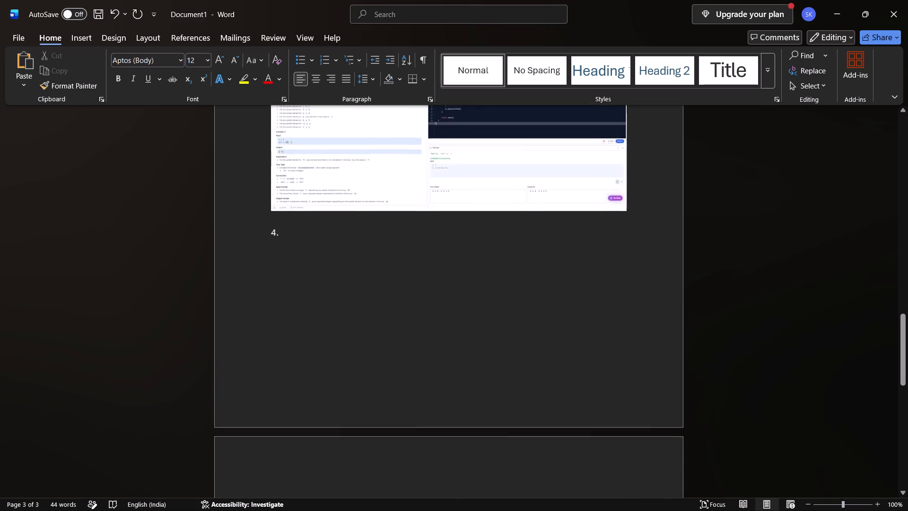
pyautogui.hscroll(1, 405, 284)
pyautogui.scroll(-2, 405, 284)
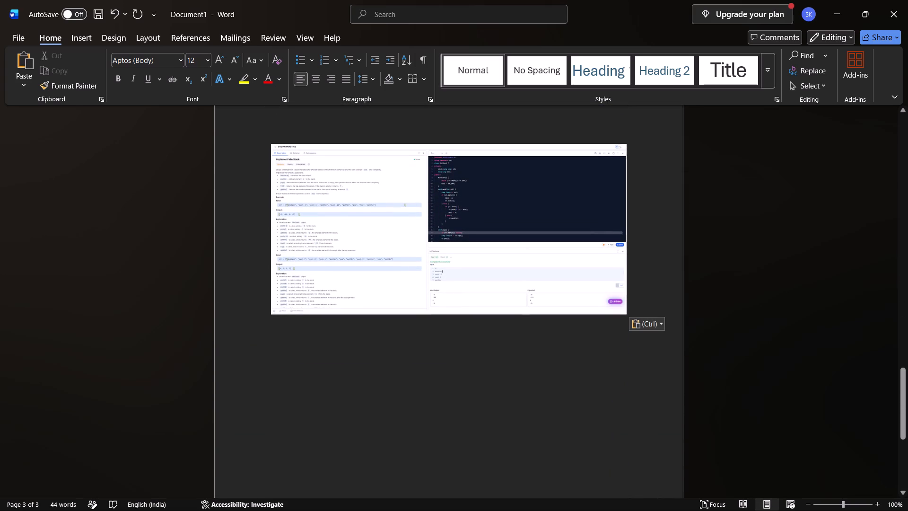
pyautogui.hotkey('shift', 'Return')
pyautogui.press('Return')
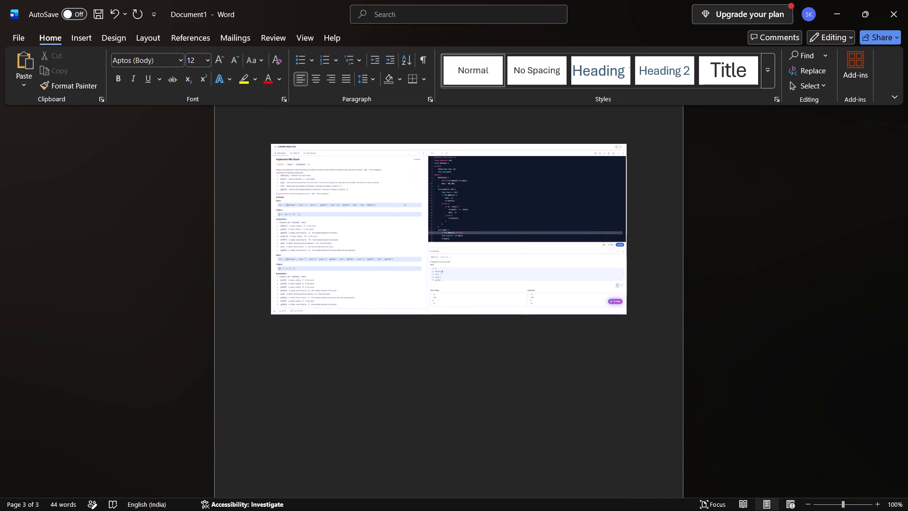
pyautogui.hscroll(1, 405, 284)
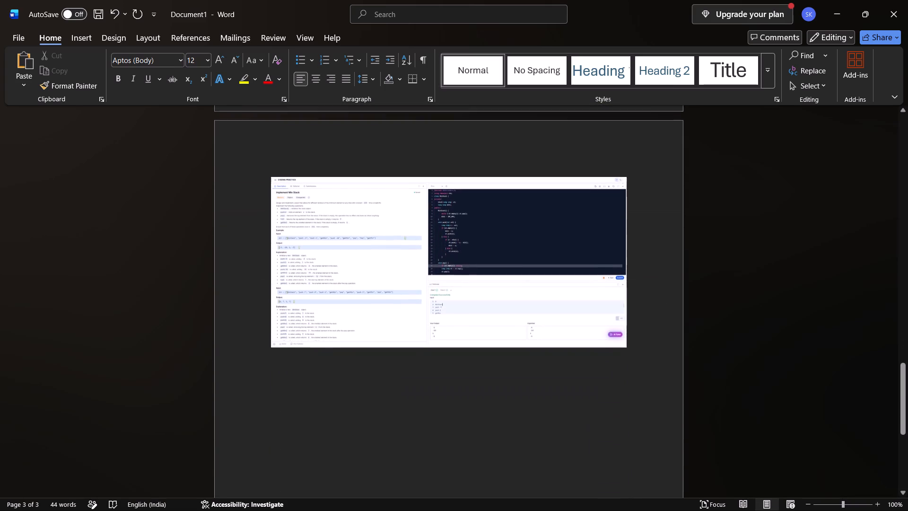
pyautogui.click(636, 337)
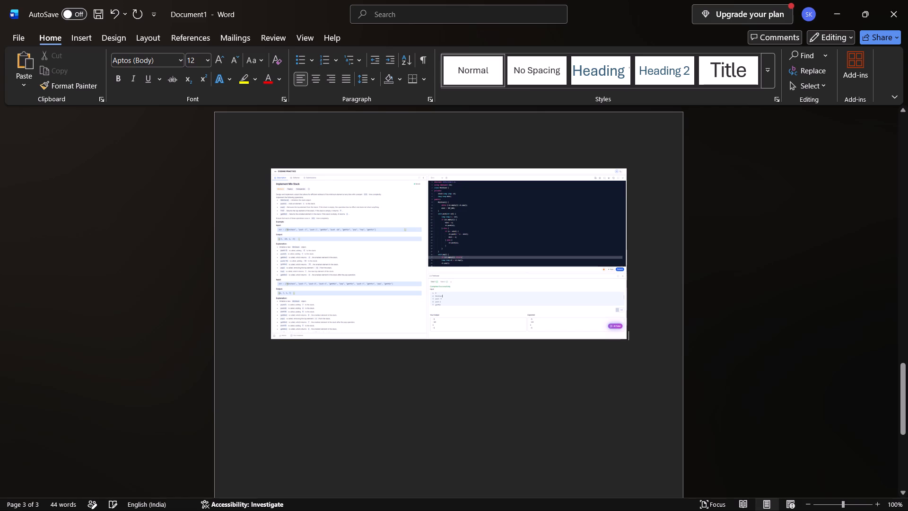
pyautogui.hotkey('shift', 'Return')
pyautogui.hotkey('shift', 'Return')
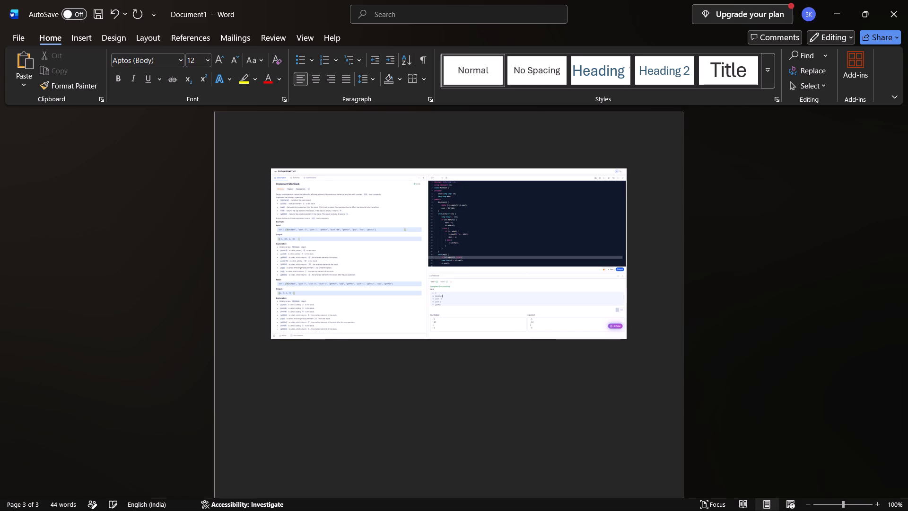
pyautogui.write('5.')
pyautogui.hotkey('alt', 'Tab')
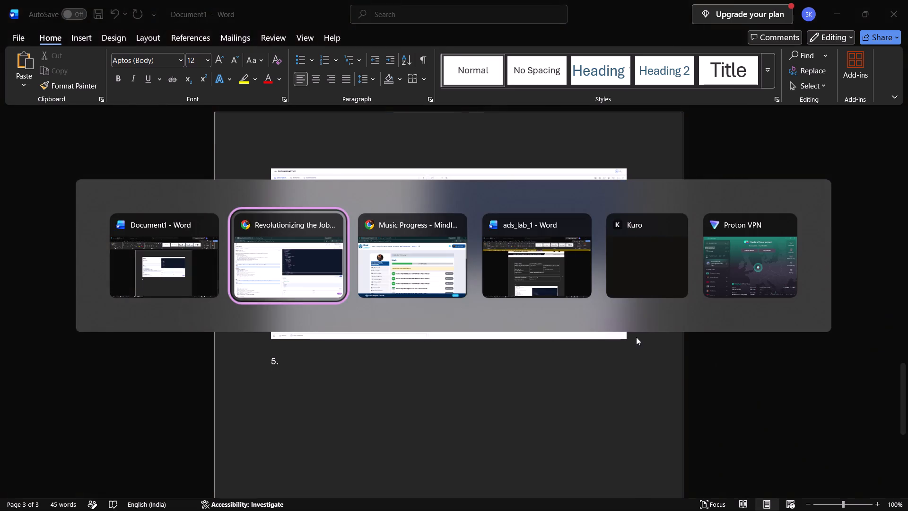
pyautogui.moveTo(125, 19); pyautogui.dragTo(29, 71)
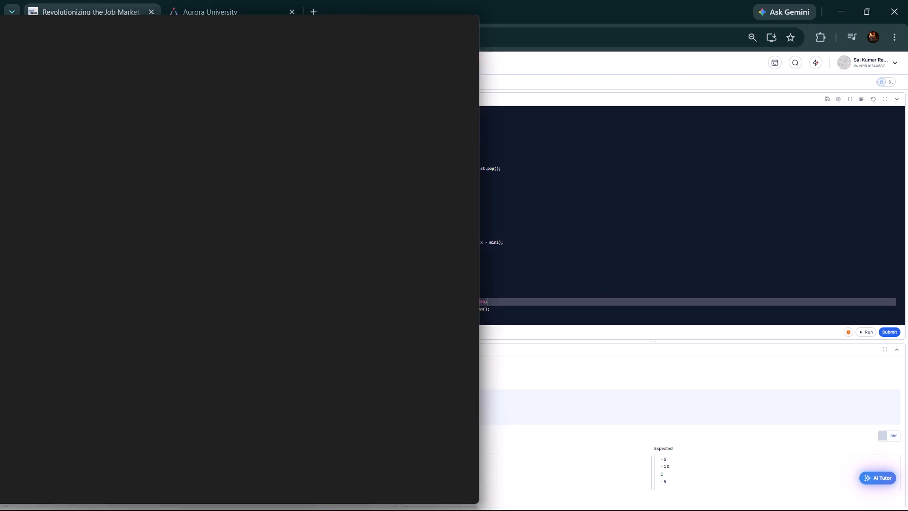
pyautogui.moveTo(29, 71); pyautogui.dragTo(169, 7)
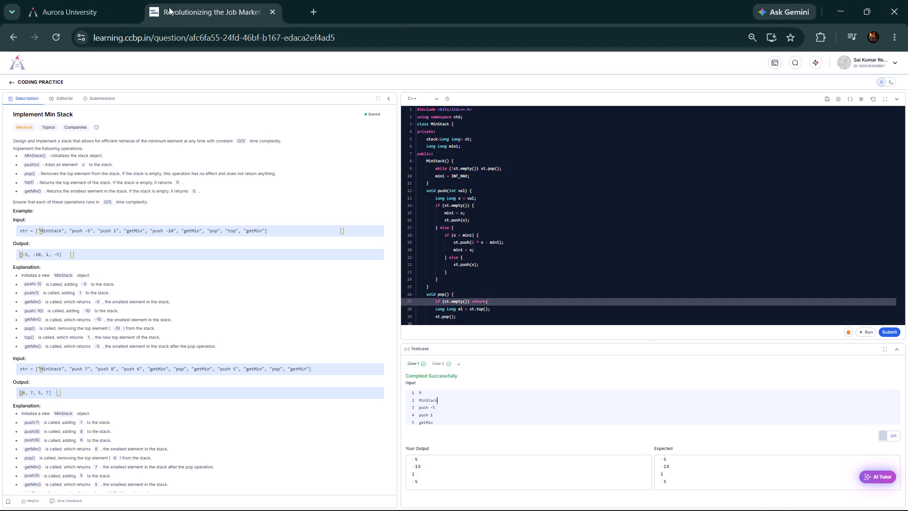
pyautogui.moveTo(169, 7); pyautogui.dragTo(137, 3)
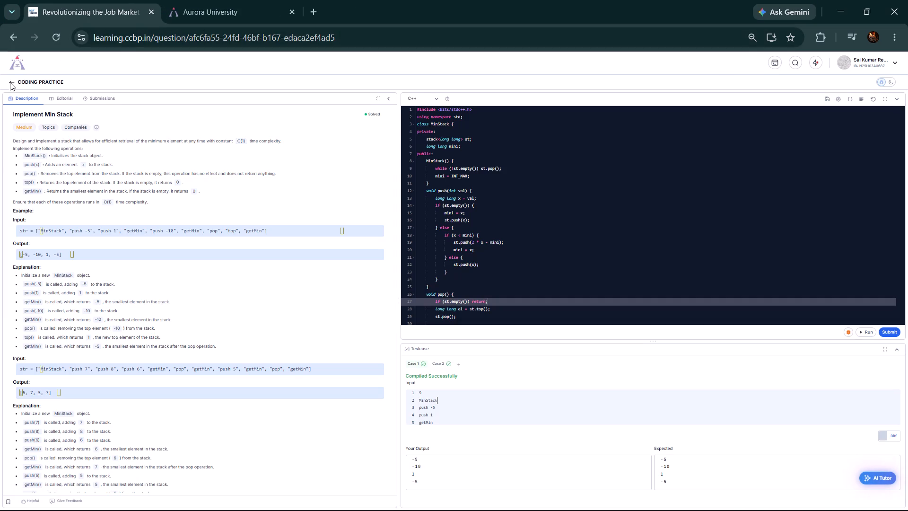
# Open the solved Find Towers Facing Sea question from the Largest Rectangle in Histogram coding practice and run its C++ code against the sample test cases.
pyautogui.click(9, 84)
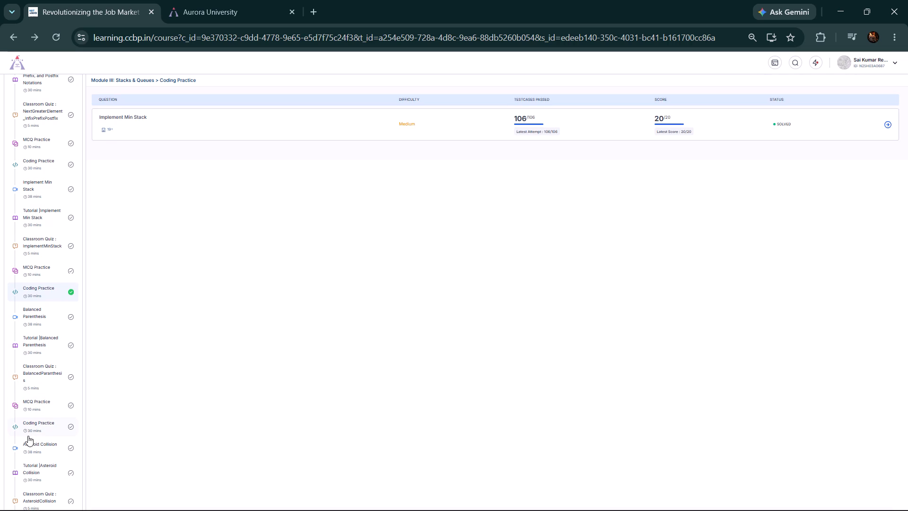
pyautogui.click(47, 424)
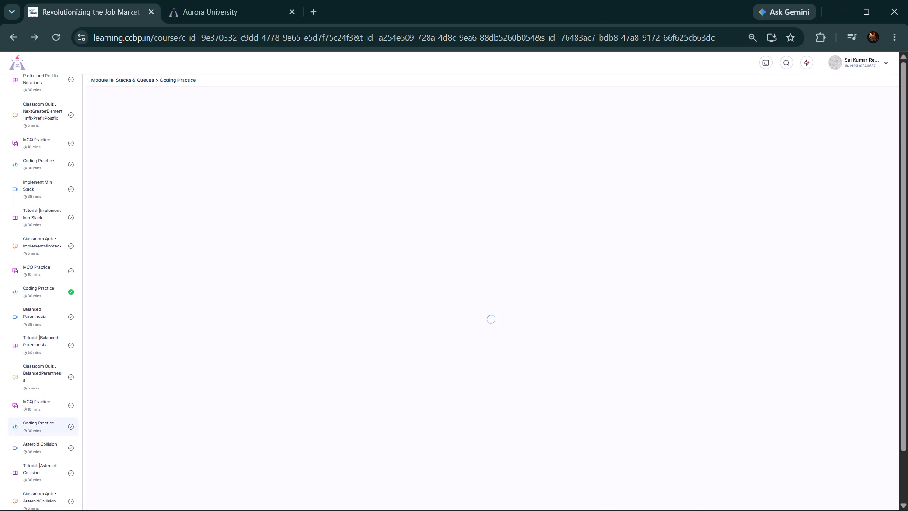
pyautogui.scroll(-2, 47, 424)
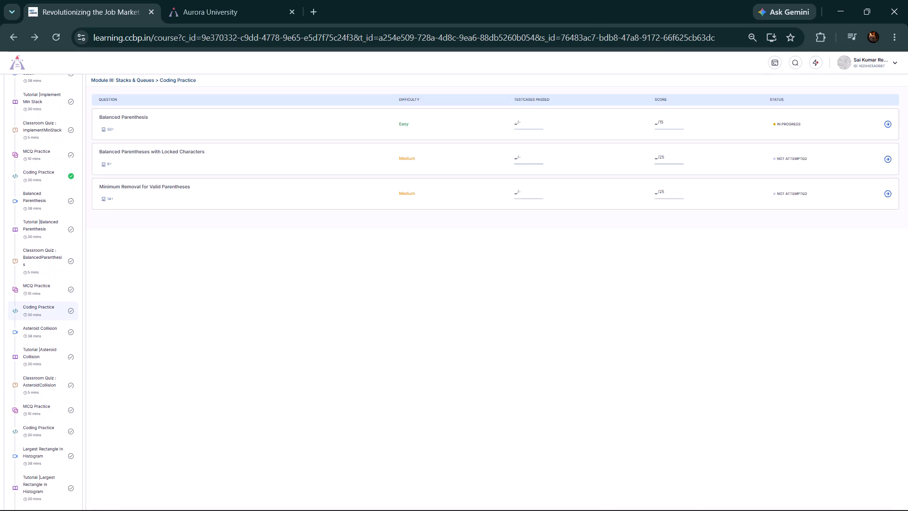
pyautogui.scroll(-3, 47, 424)
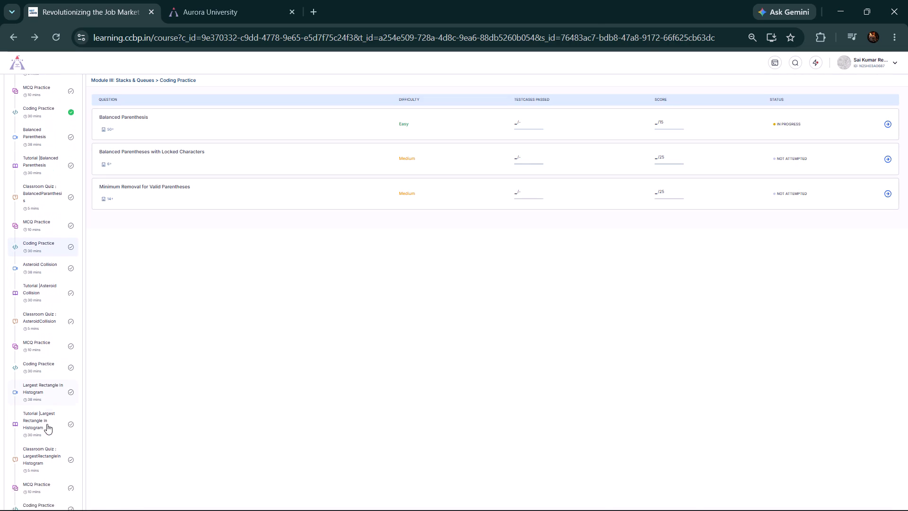
pyautogui.scroll(-2, 47, 424)
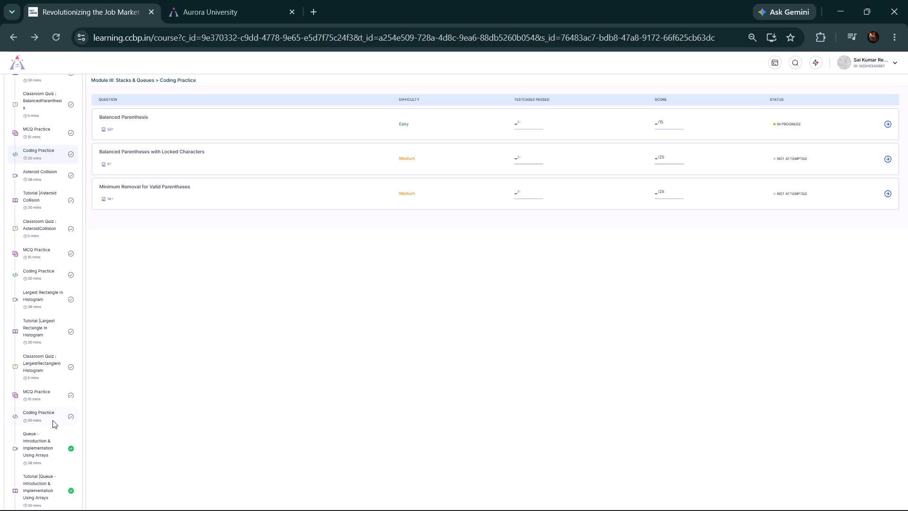
pyautogui.click(52, 420)
pyautogui.scroll(-2, 52, 420)
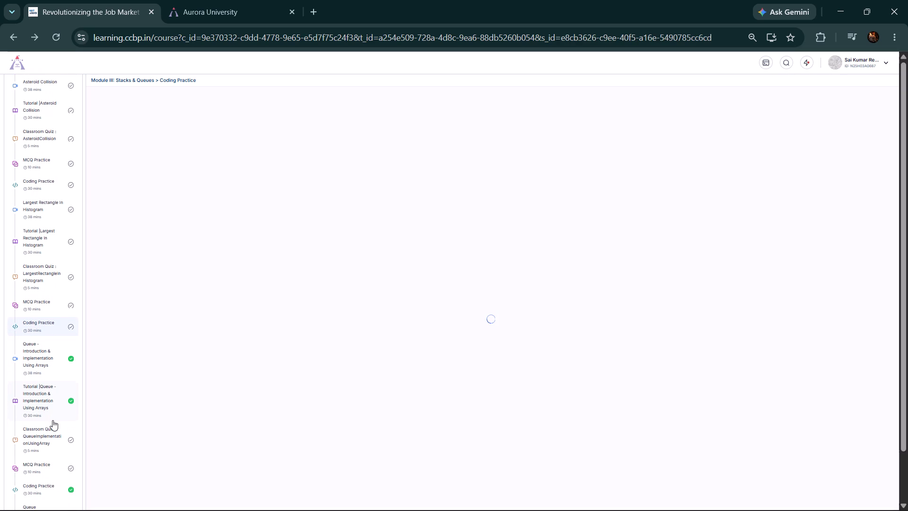
pyautogui.scroll(-1, 52, 420)
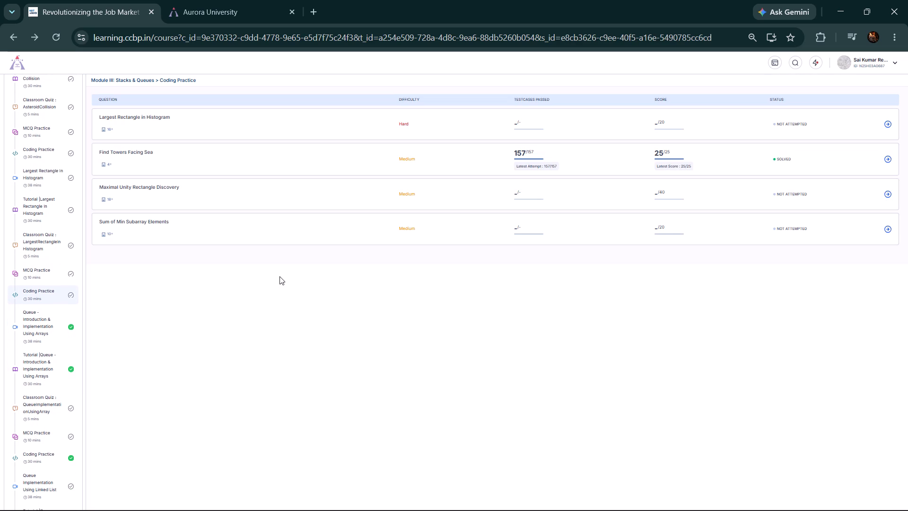
pyautogui.click(487, 154)
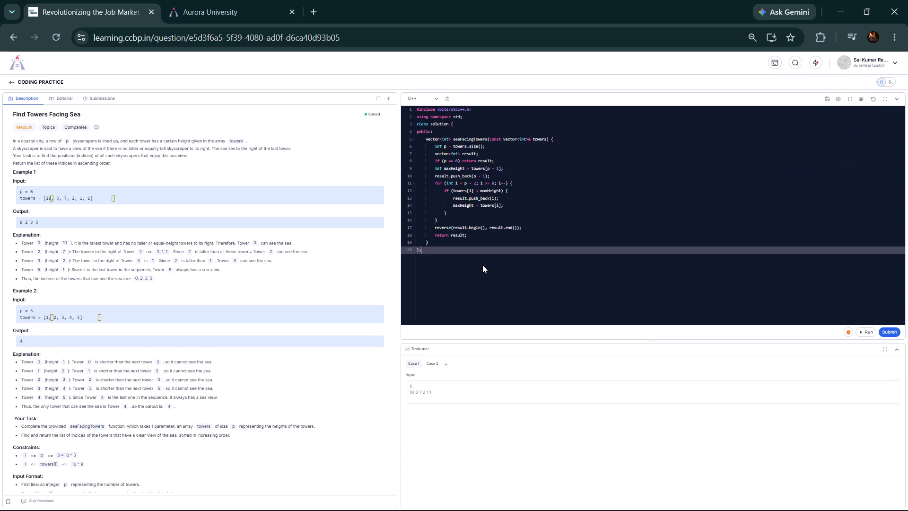
pyautogui.hotkey('ctrl', "'")
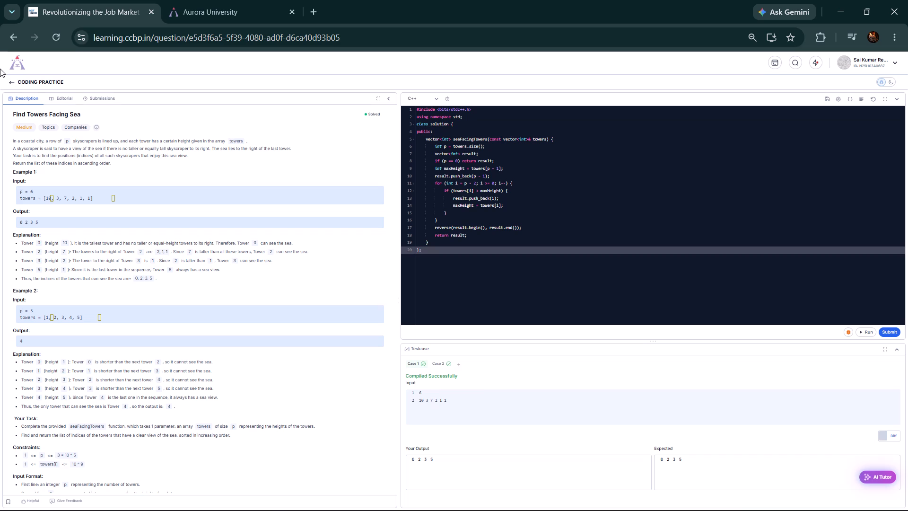
# Capture a screenshot of the solved Find Towers Facing Sea page and paste it under item 5 in the Word document.
pyautogui.press('Print')
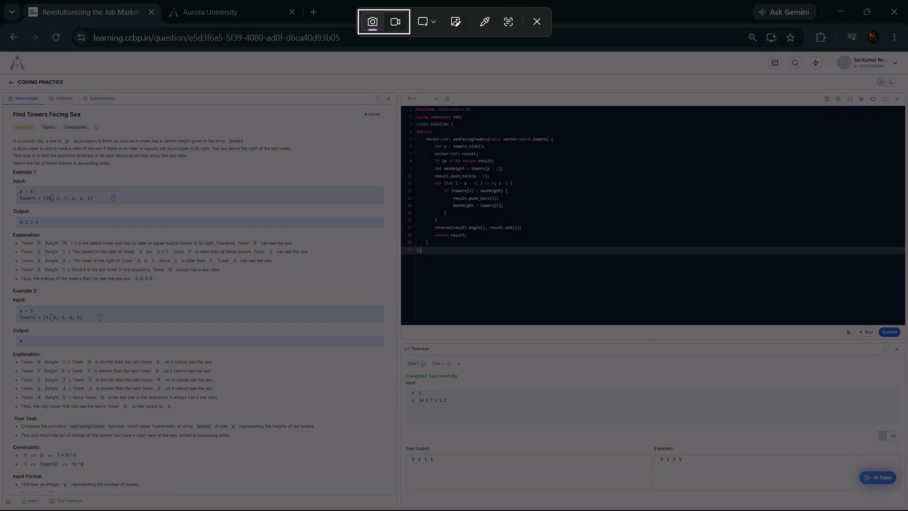
pyautogui.moveTo(0, 74); pyautogui.dragTo(834, 510)
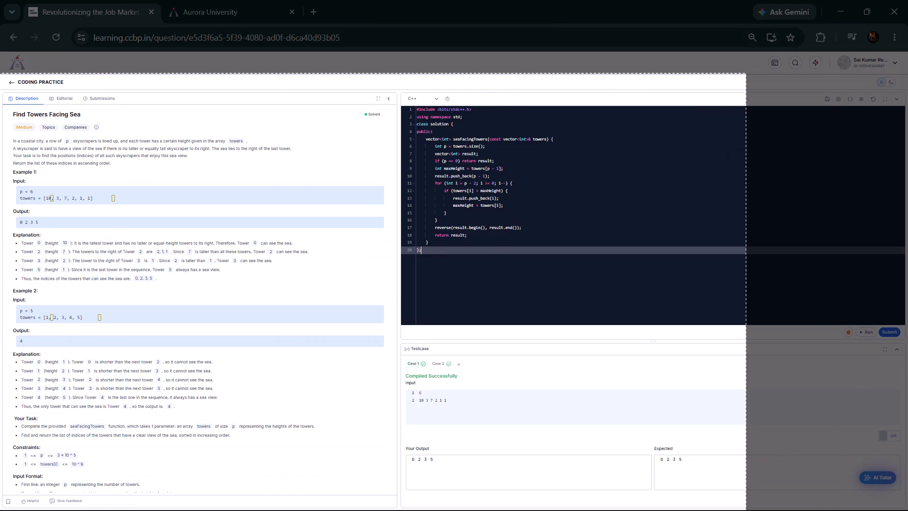
pyautogui.moveTo(834, 510); pyautogui.dragTo(907, 510)
pyautogui.hotkey('alt', 'Tab')
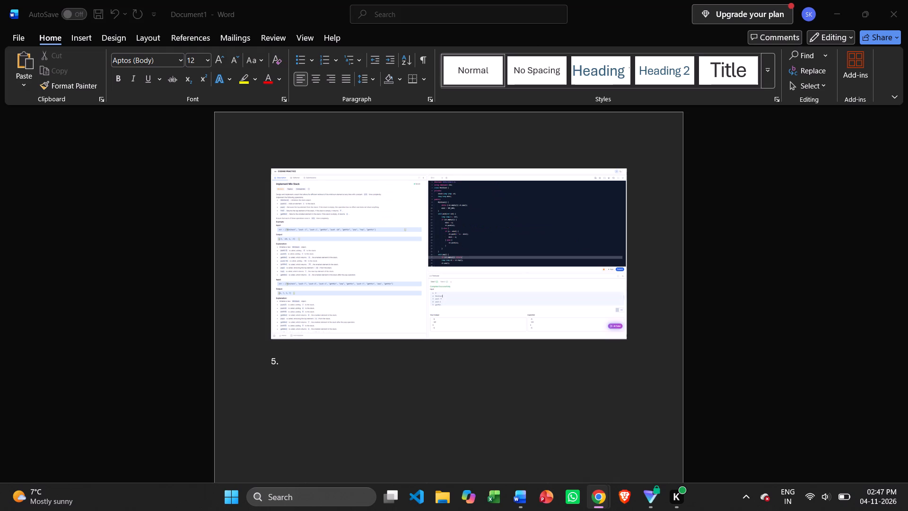
pyautogui.hotkey('ctrl', 'v')
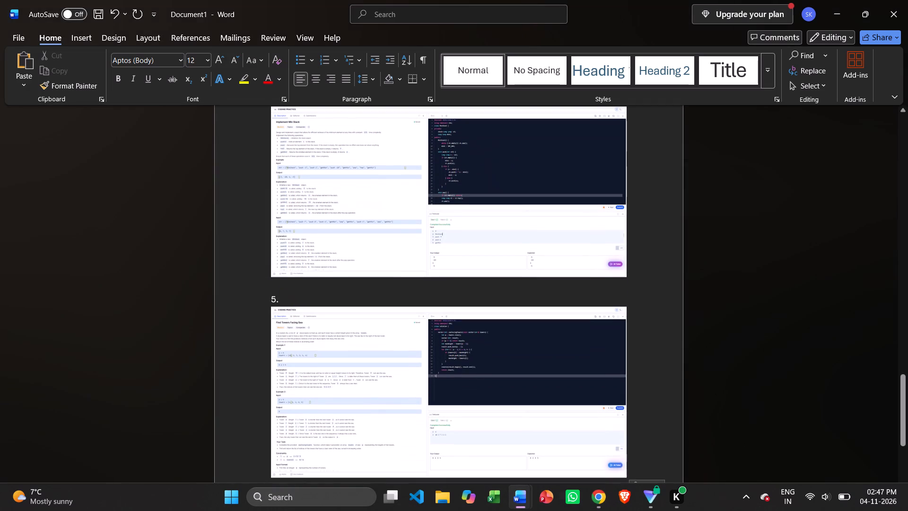
# Add the item number 6. two lines below the Find Towers Facing Sea screenshot, followed by a line break.
pyautogui.hotkey('shift', 'Return')
pyautogui.hotkey('shift', 'Return')
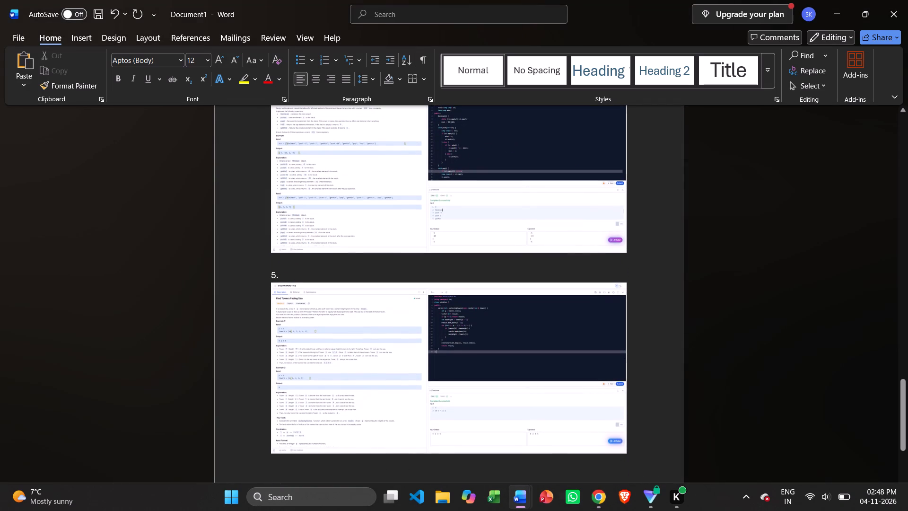
pyautogui.write('6.')
pyautogui.hotkey('shift', 'Return')
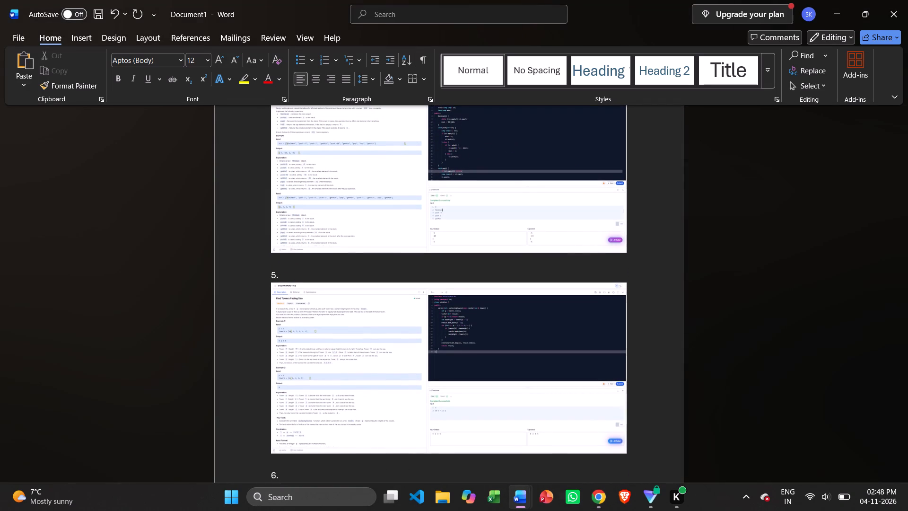
# In Chrome, open the solved Implement Queue Using Stack question from its Module III coding practice and run its C++ code against the sample test cases.
pyautogui.hotkey('alt', 'Tab')
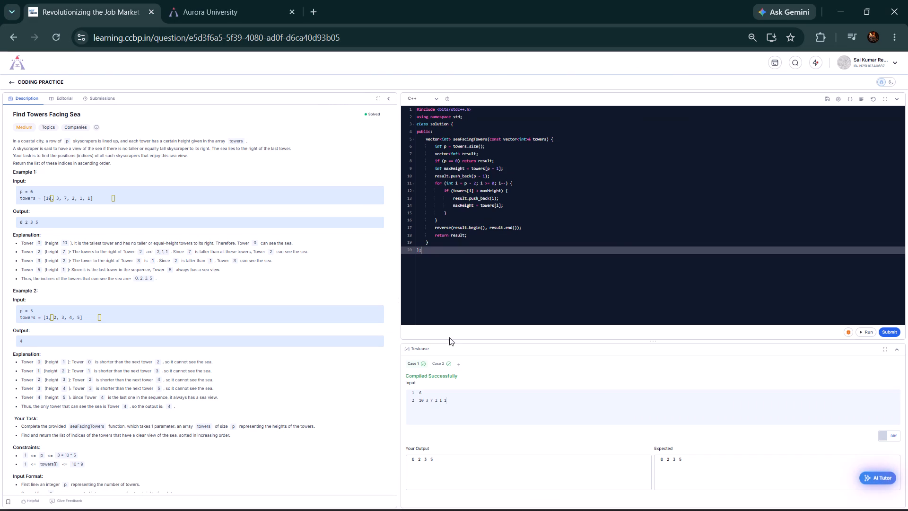
pyautogui.click(10, 84)
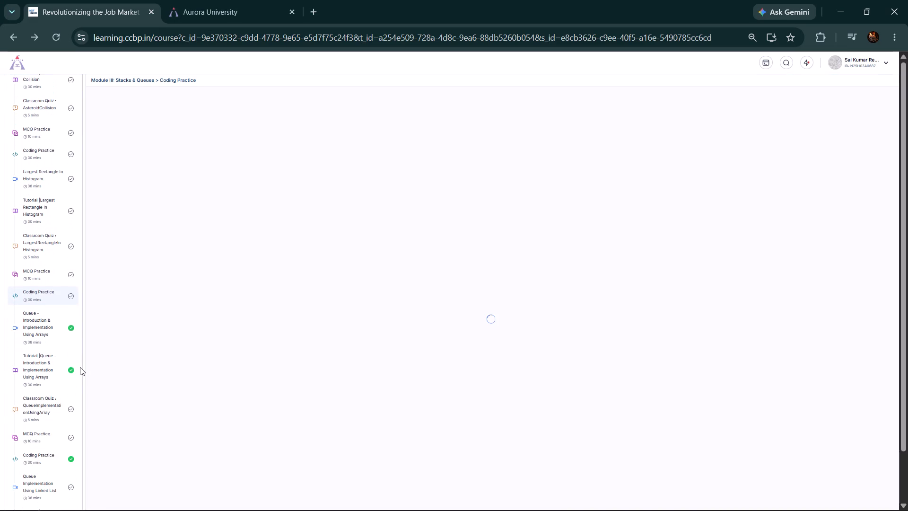
pyautogui.scroll(-2, 42, 408)
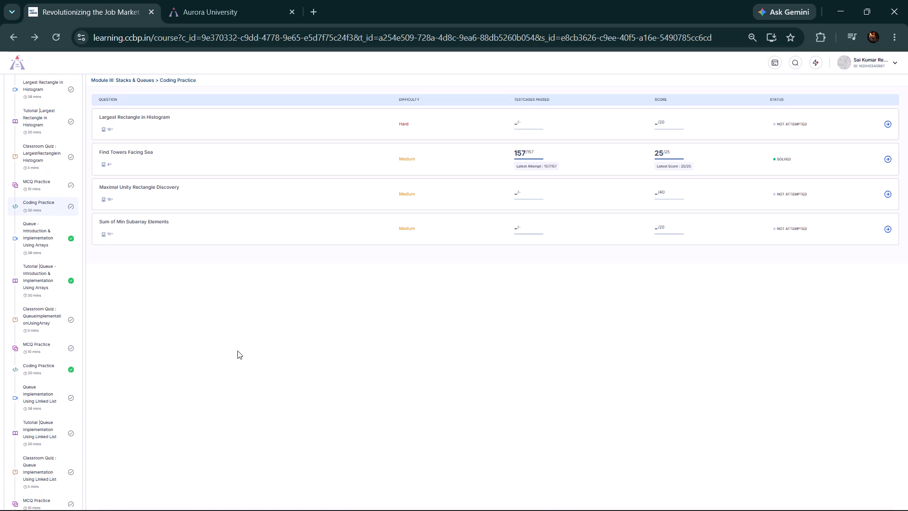
pyautogui.click(20, 371)
pyautogui.scroll(-7, 20, 371)
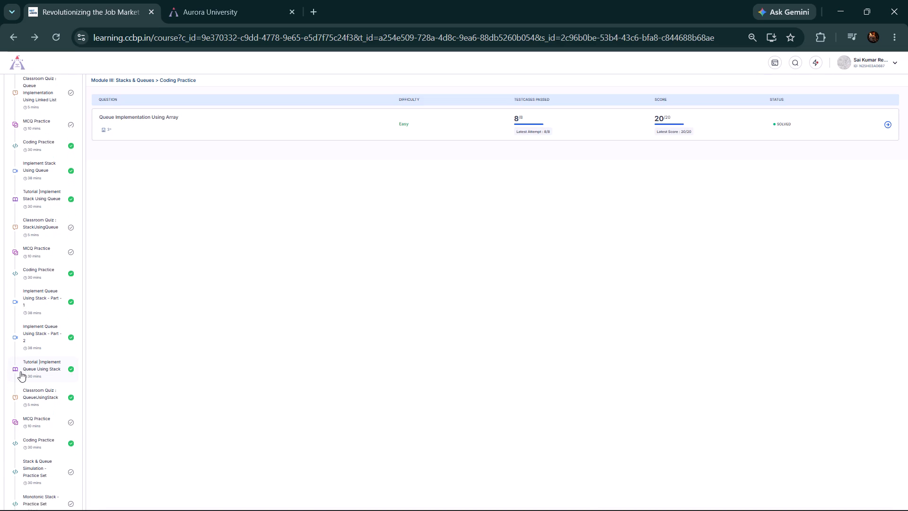
pyautogui.scroll(-1, 20, 371)
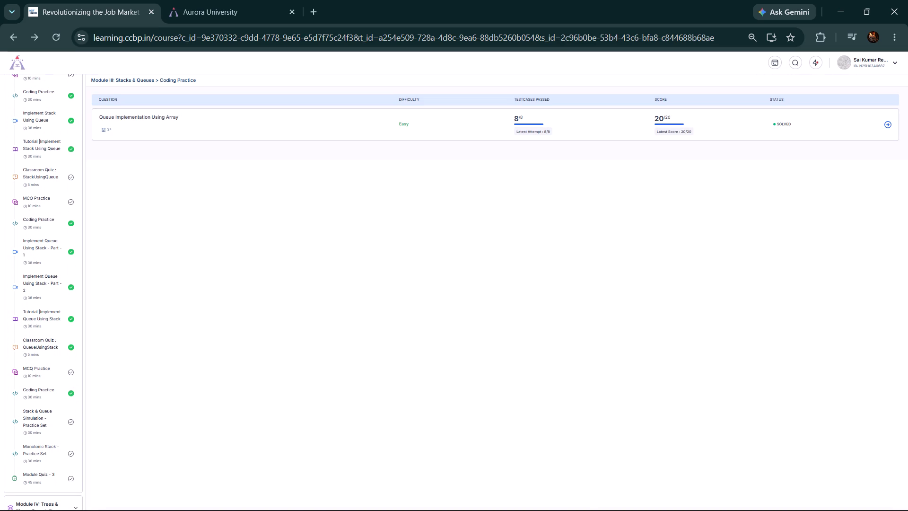
pyautogui.click(52, 391)
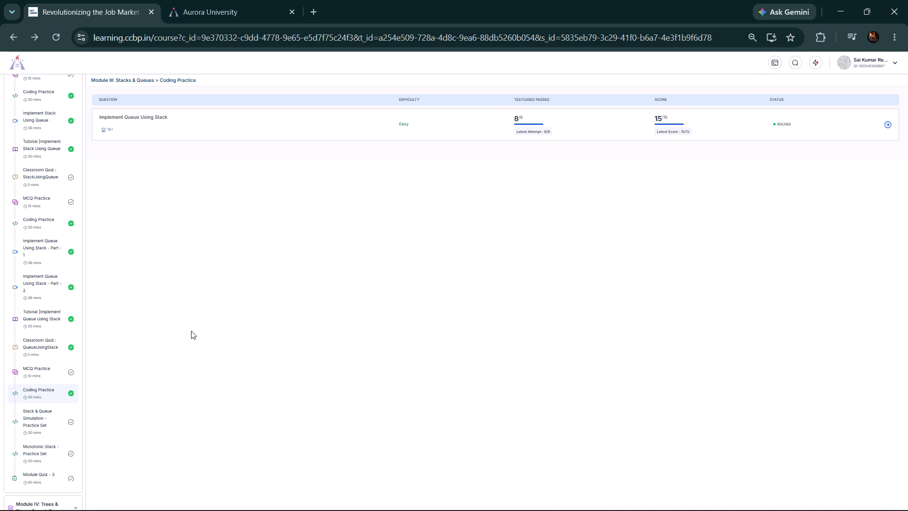
pyautogui.click(56, 227)
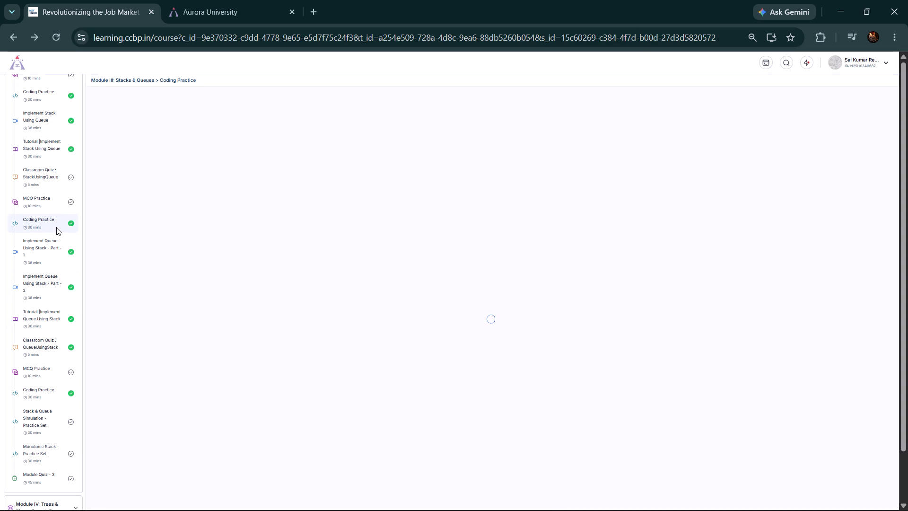
pyautogui.click(47, 398)
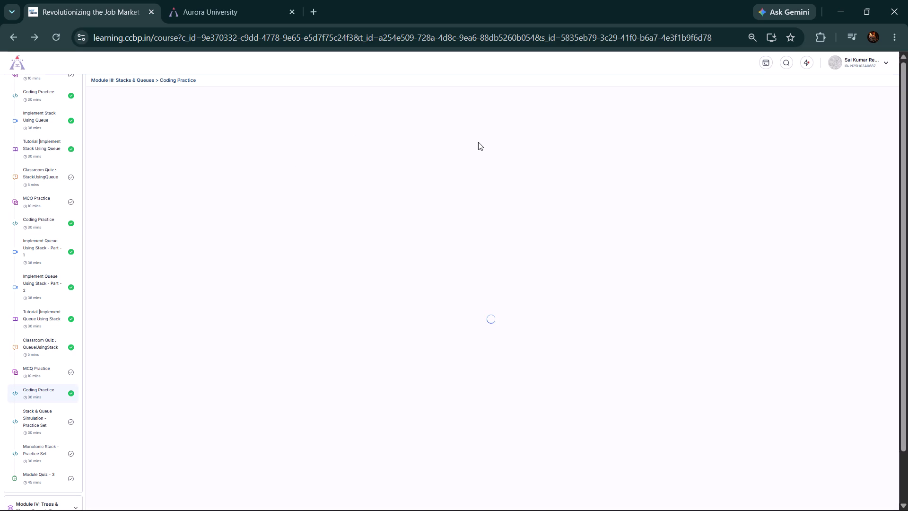
pyautogui.click(485, 134)
pyautogui.click(485, 134)
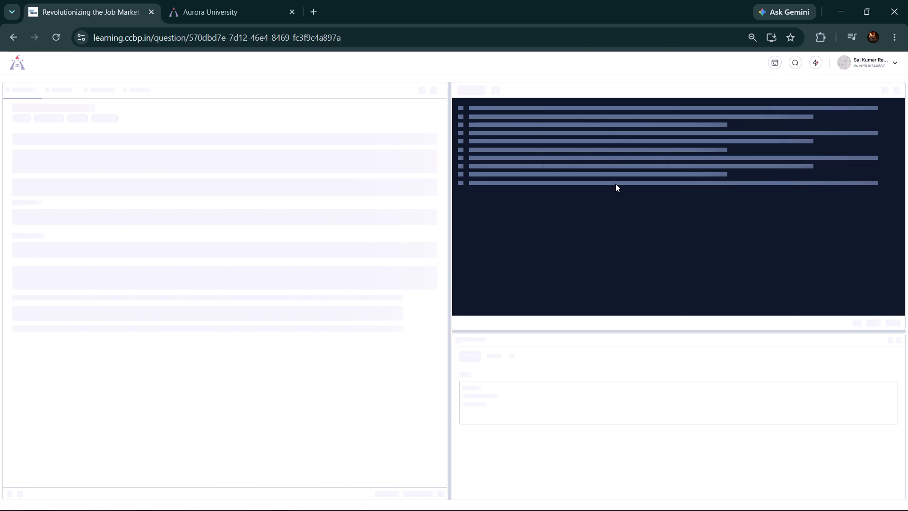
pyautogui.hotkey('ctrl', "'")
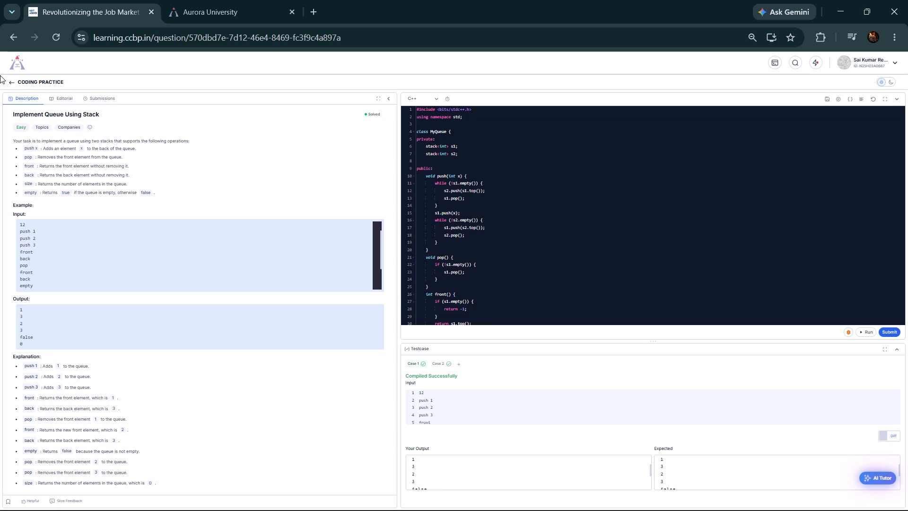
# Capture a screenshot of the solved Implement Queue Using Stack page and paste it under item 6 in the Word document.
pyautogui.press('Print')
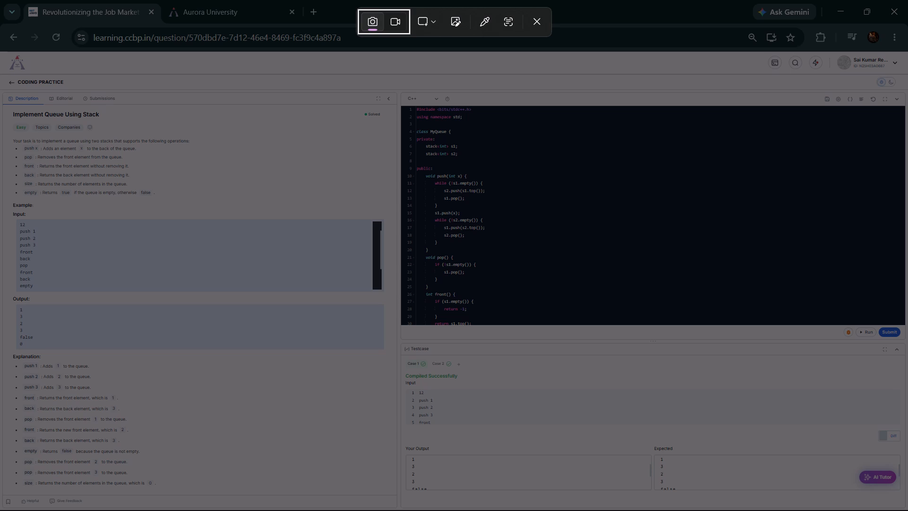
pyautogui.moveTo(0, 74); pyautogui.dragTo(907, 510)
pyautogui.hotkey('alt', 'Tab')
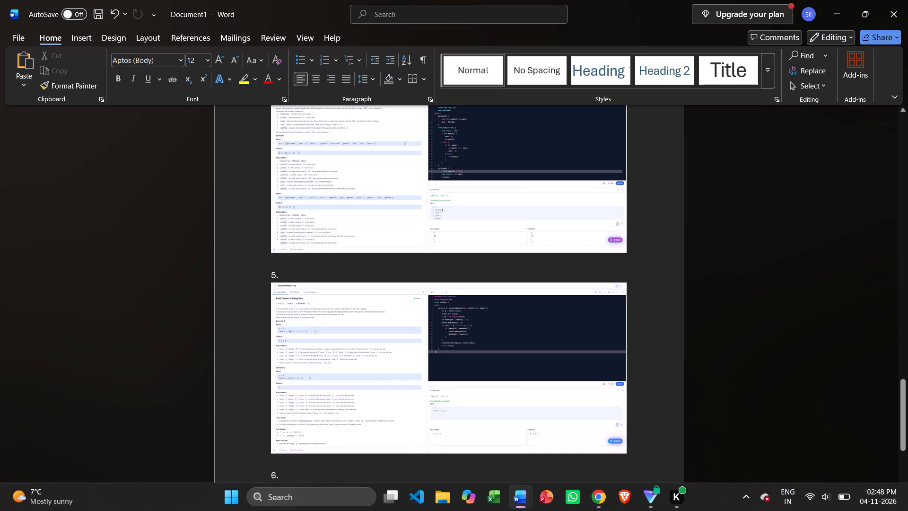
pyautogui.hotkey('ctrl', 'v')
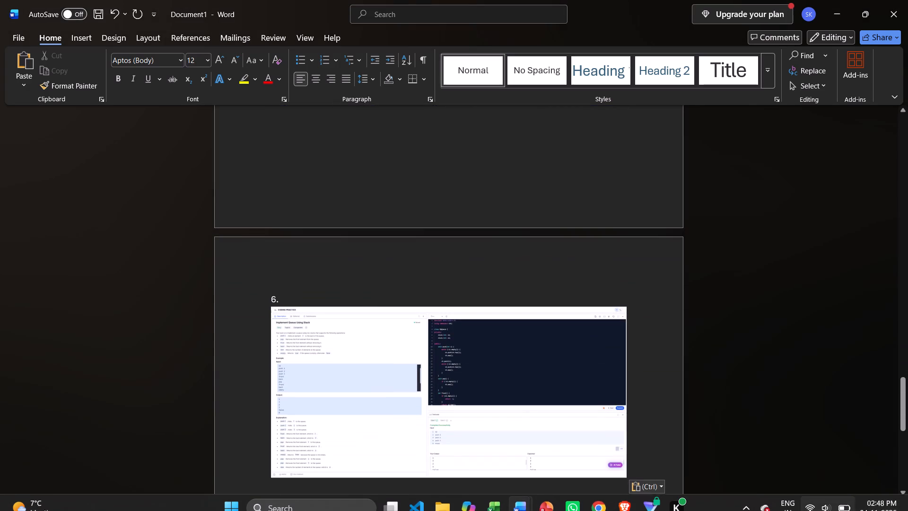
# Add the item number 7. two lines below the Implement Queue Using Stack screenshot, followed by a line break.
pyautogui.moveTo(497, 282); pyautogui.dragTo(550, 105)
pyautogui.scroll(2, 550, 105)
pyautogui.scroll(-5, 550, 105)
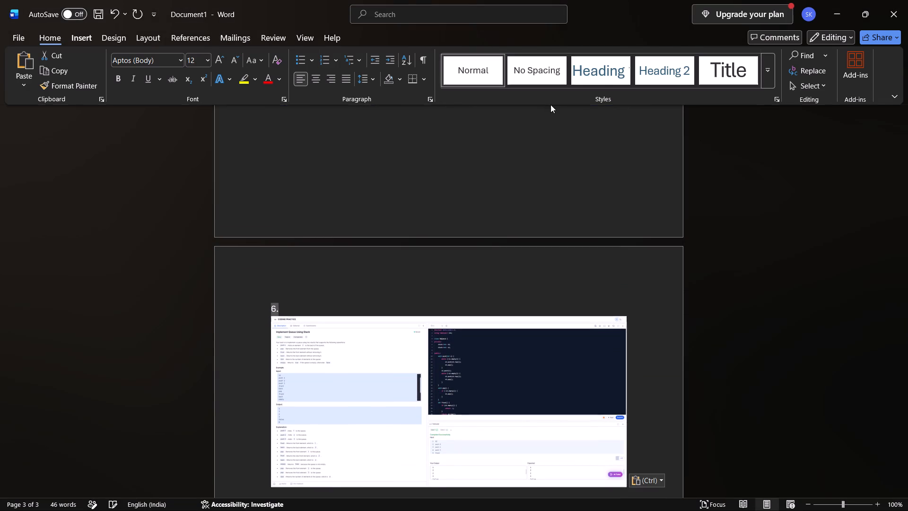
pyautogui.scroll(-4, 525, 206)
pyautogui.scroll(1, 525, 206)
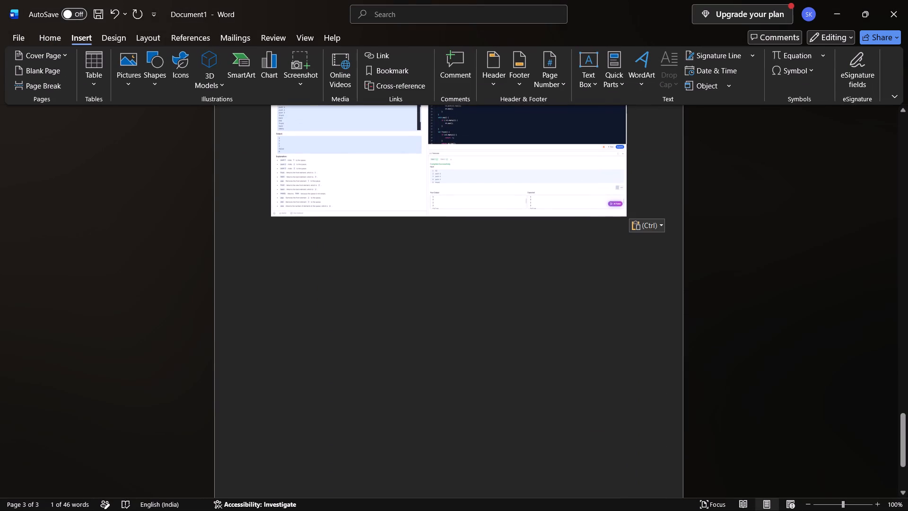
pyautogui.click(622, 290)
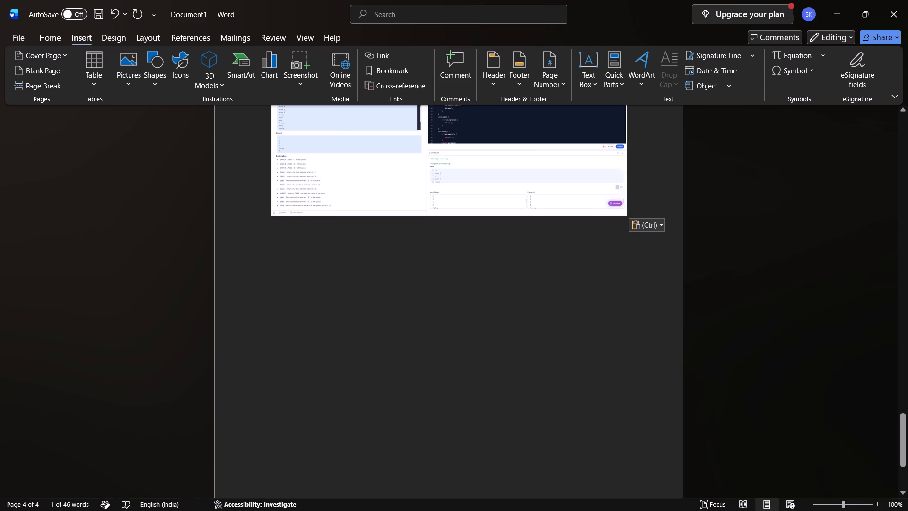
pyautogui.click(669, 167)
pyautogui.hotkey('shift', 'Return')
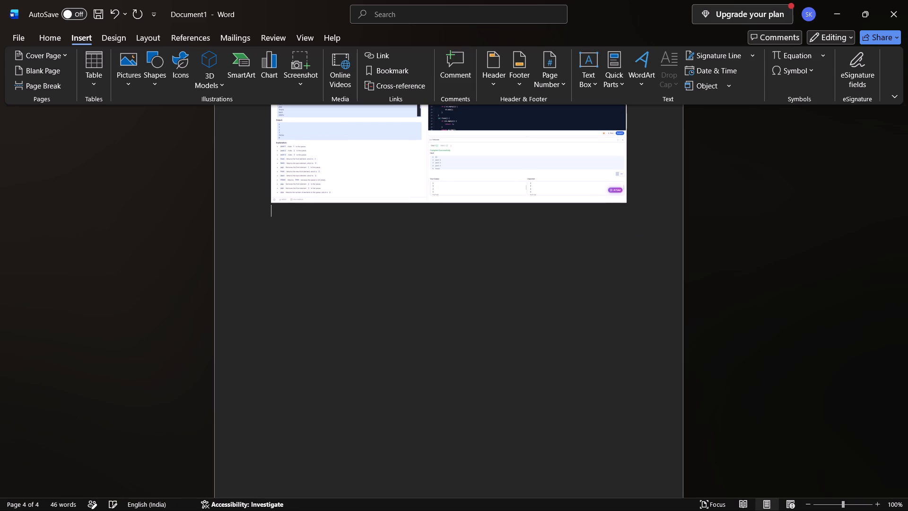
pyautogui.hotkey('shift', 'Return')
pyautogui.write('7.')
pyautogui.hotkey('shift', 'Return')
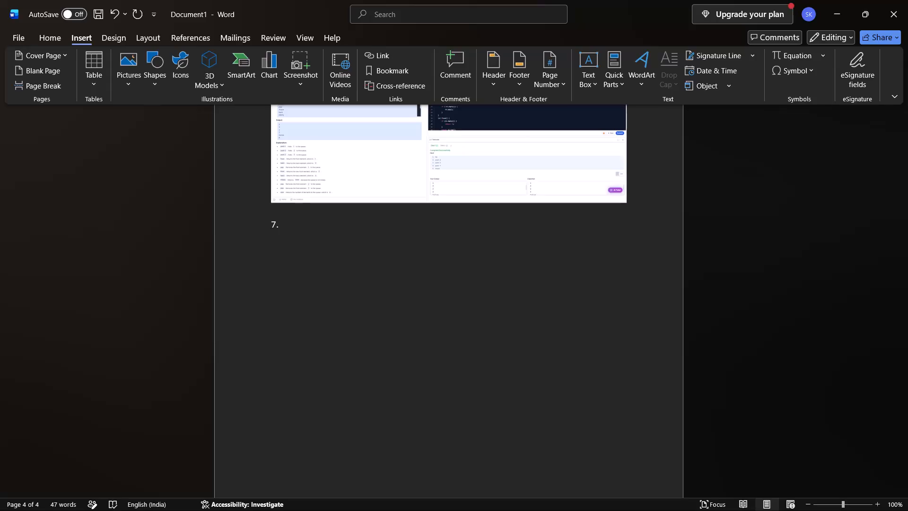
# In Chrome, open the solved Implement Stack Using Queue question from its coding practice and run its C++ code against the sample test cases.
pyautogui.hotkey('alt', 'Tab')
pyautogui.moveTo(386, 88); pyautogui.dragTo(193, 66)
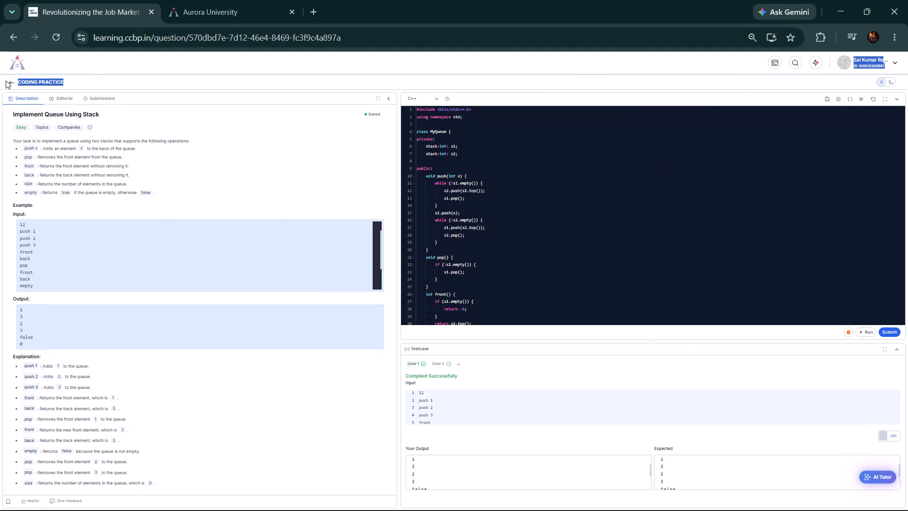
pyautogui.click(10, 81)
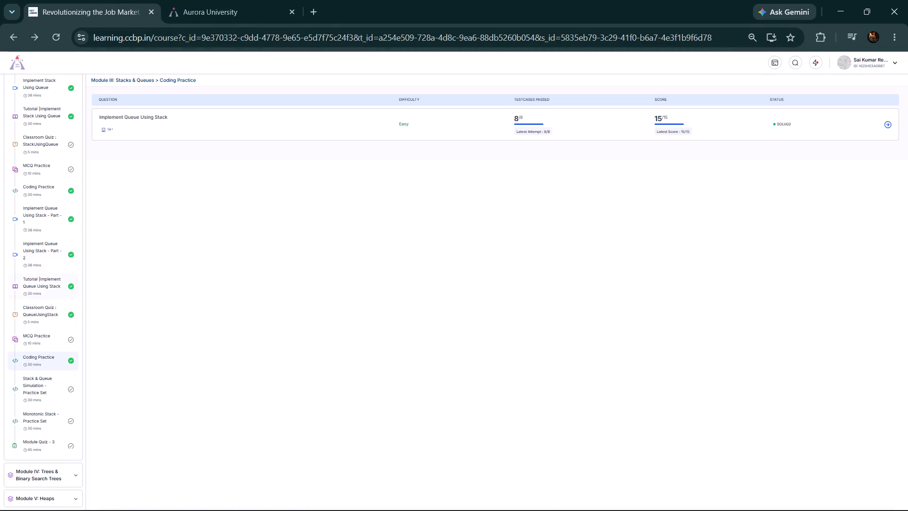
pyautogui.click(44, 192)
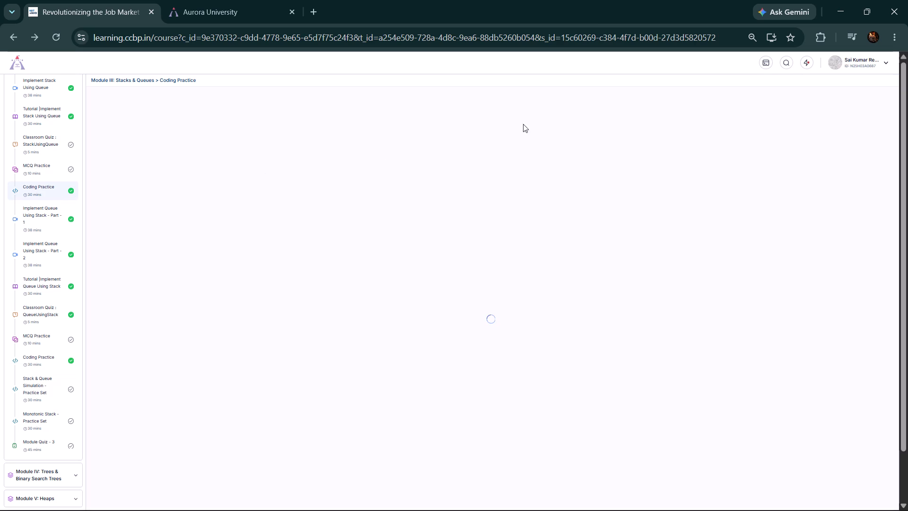
pyautogui.click(526, 123)
pyautogui.click(526, 123)
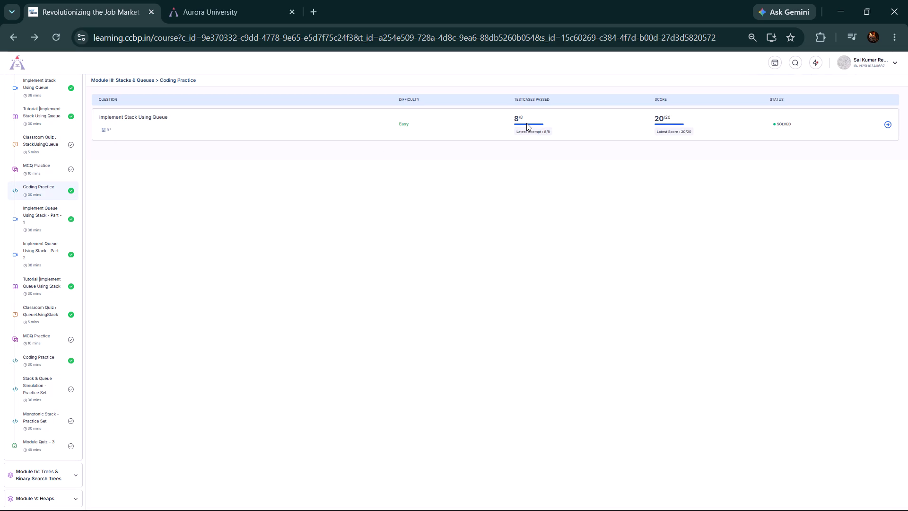
pyautogui.click(526, 123)
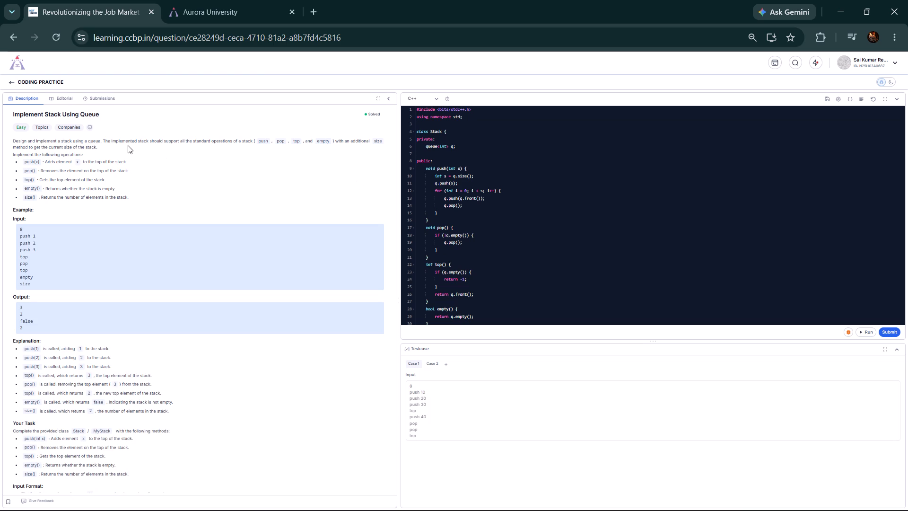
pyautogui.hotkey('ctrl', "'")
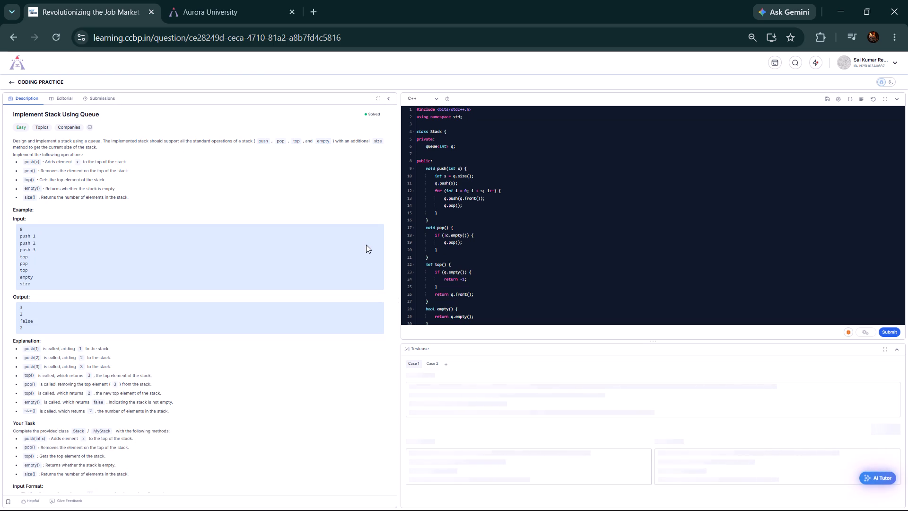
# Capture a screenshot of the solved Implement Stack Using Queue page and paste it under item 7 in the Document1 Word report.
pyautogui.press('Print')
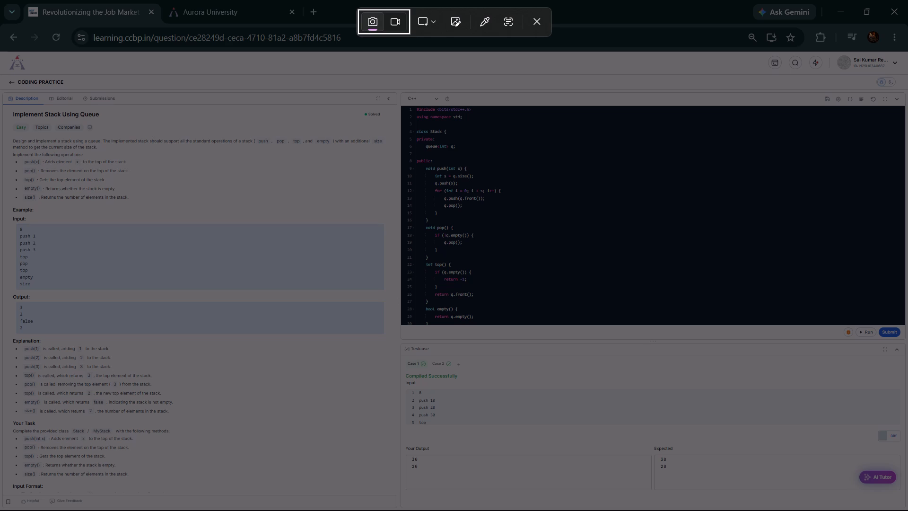
pyautogui.moveTo(0, 74); pyautogui.dragTo(907, 510)
pyautogui.hotkey('alt', 'Tab')
pyautogui.hotkey('alt', 'Tab')
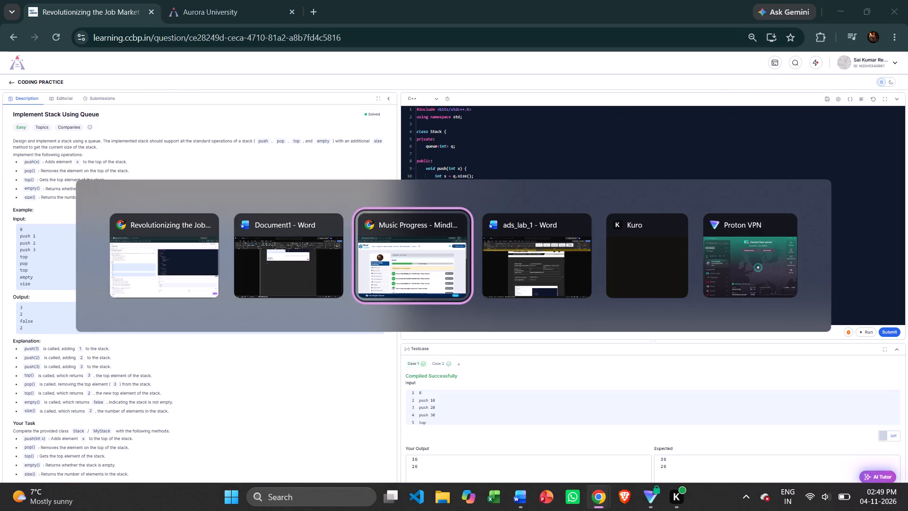
pyautogui.hotkey('alt', 'Tab')
pyautogui.hotkey('alt', 'Tab')
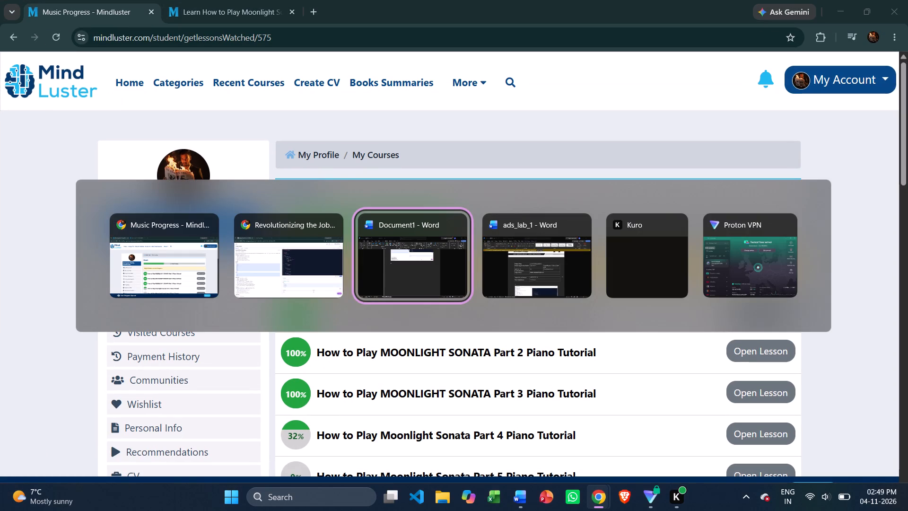
pyautogui.hotkey('alt', 'Tab')
pyautogui.hotkey('alt', 'Tab')
pyautogui.hotkey('alt', 'Tab')
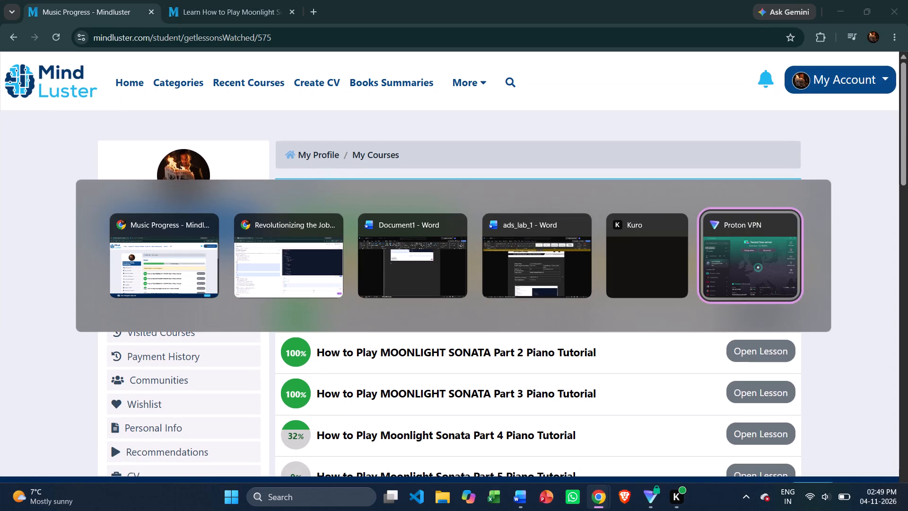
pyautogui.hotkey('alt', 'Tab')
pyautogui.hotkey('alt', 'Tab')
pyautogui.hotkey('alt', 'Tab')
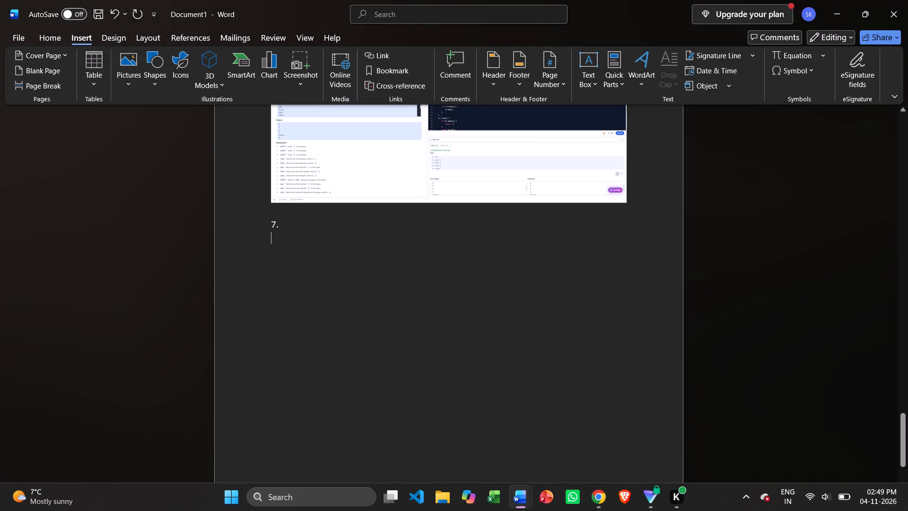
pyautogui.hotkey('ctrl', 'v')
# Switch from the Document1 report to another open window.
pyautogui.hotkey('alt', 'Tab')
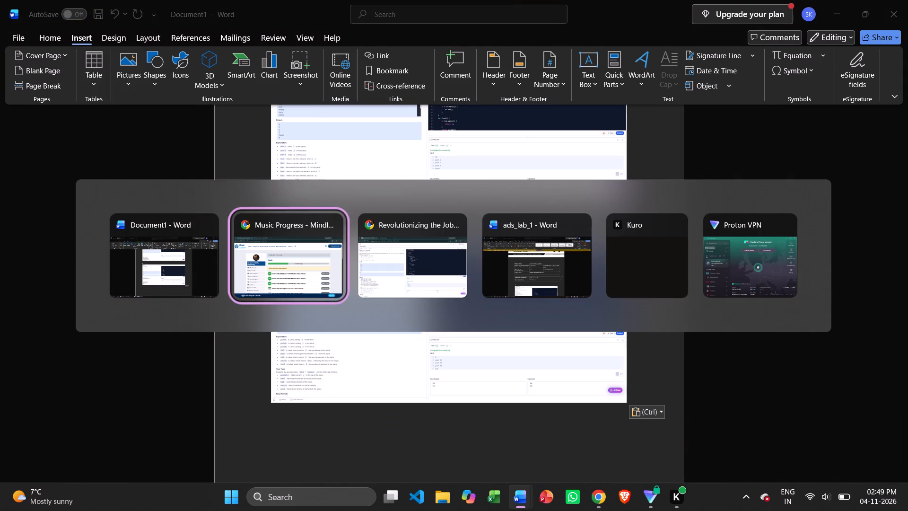
pyautogui.hotkey('alt', 'Tab')
pyautogui.hotkey('alt', 'Tab')
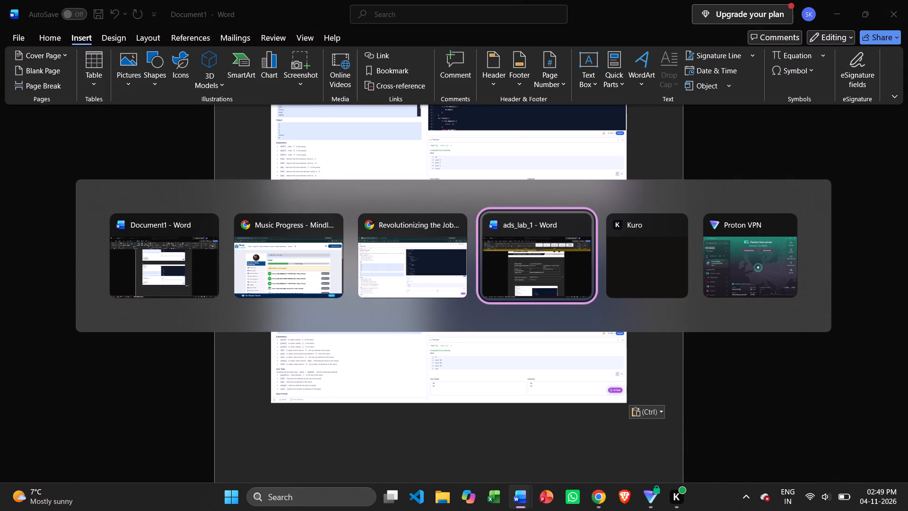
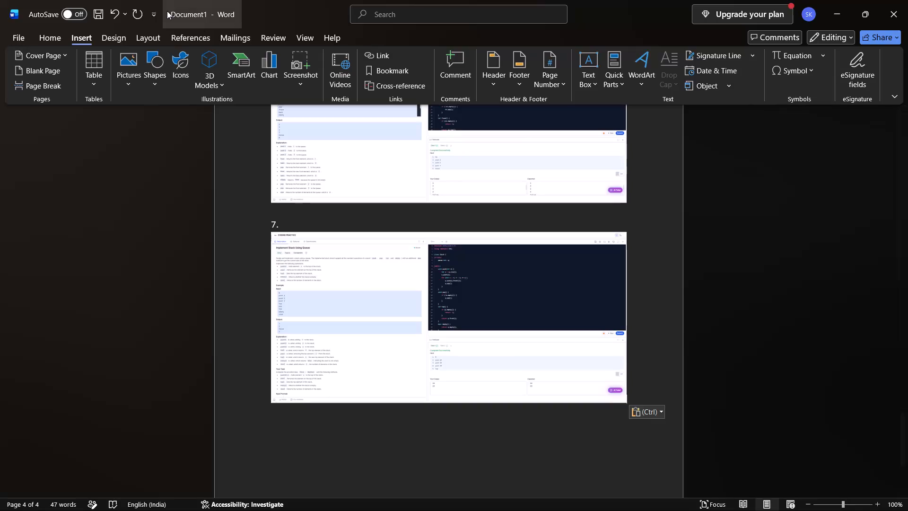
# Start saving the Document1 report, replacing the suggested file name with ad.
pyautogui.click(192, 5)
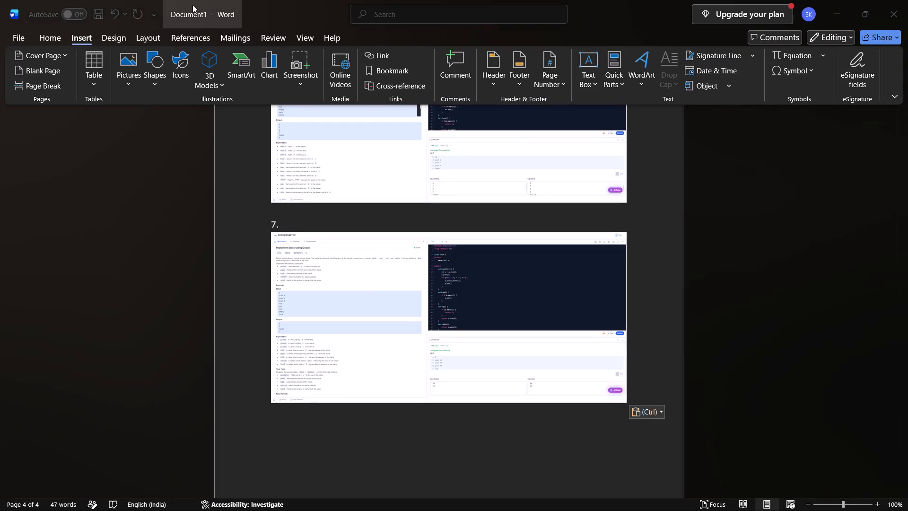
pyautogui.press('BackSpace')
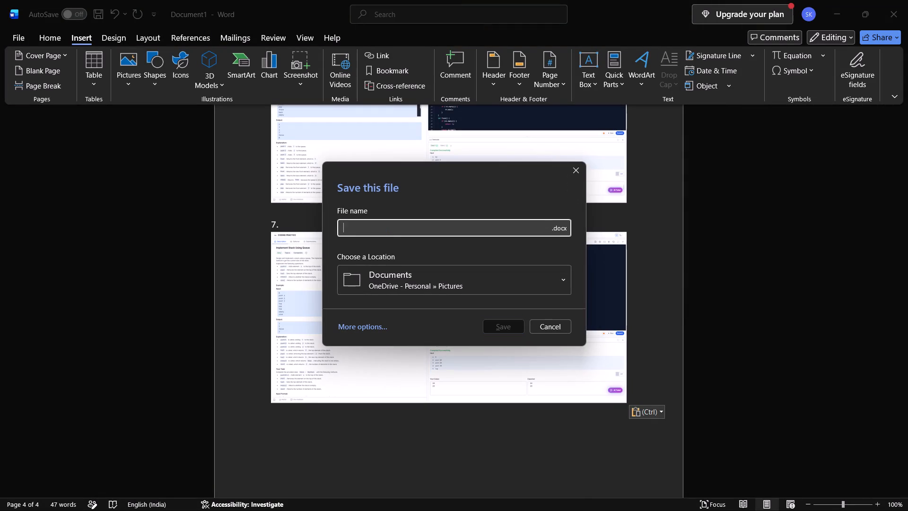
pyautogui.press('a')
pyautogui.press('d')
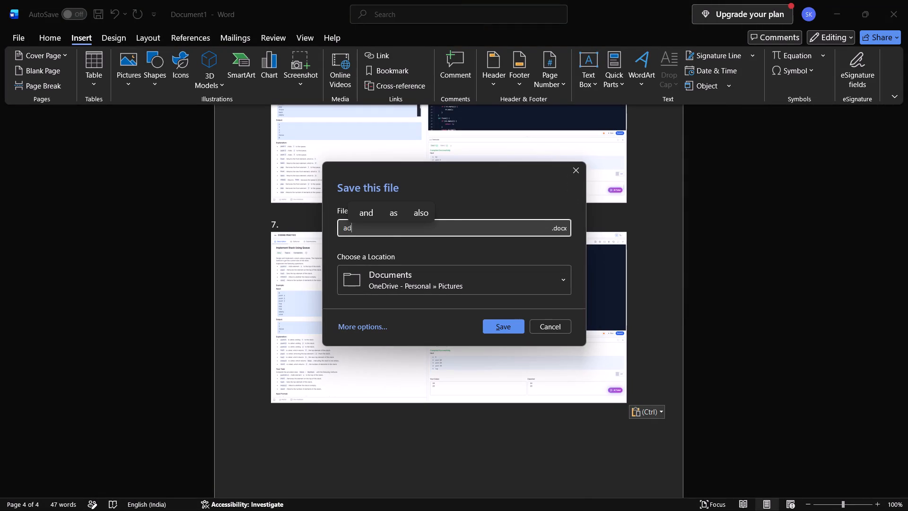
# Switch to the Aurora University assessments page in Chrome and view the submitted Lab Report 2 file for its naming.
pyautogui.hotkey('alt', 'Tab')
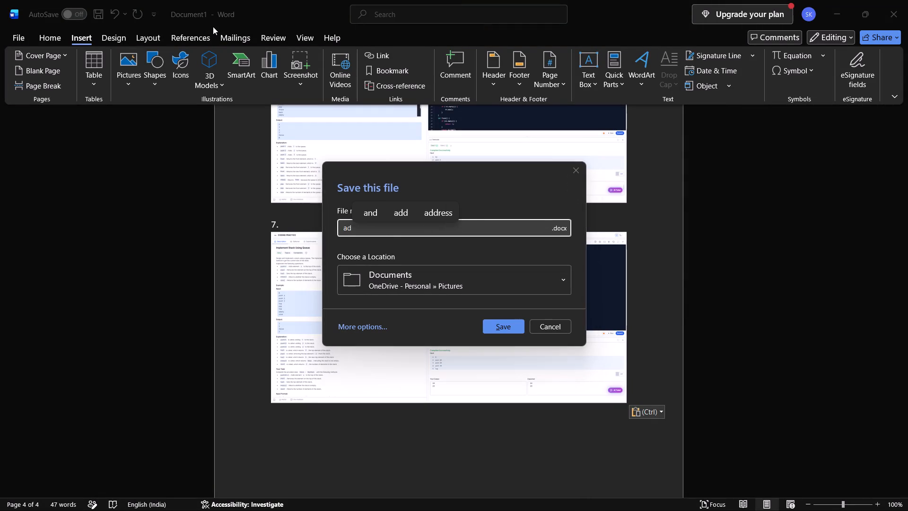
pyautogui.hotkey('alt', 'Tab')
pyautogui.hotkey('alt', 'Tab')
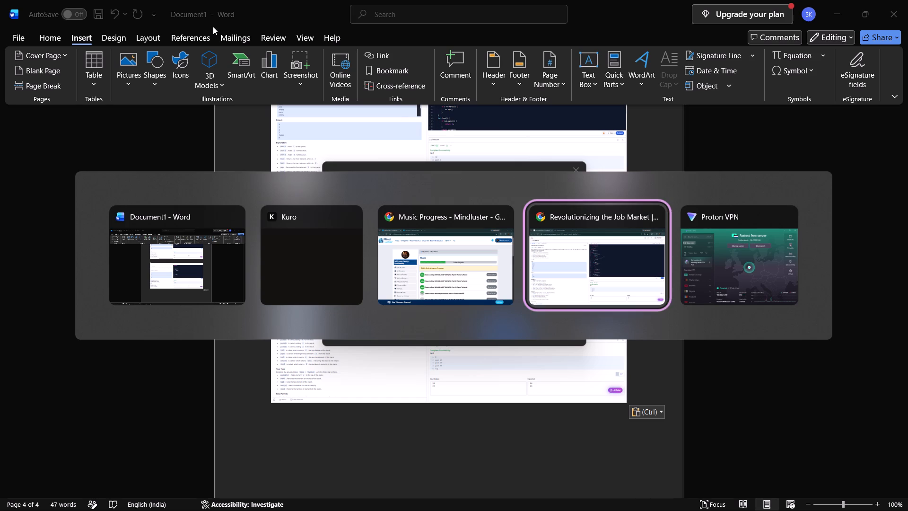
pyautogui.click(220, 1)
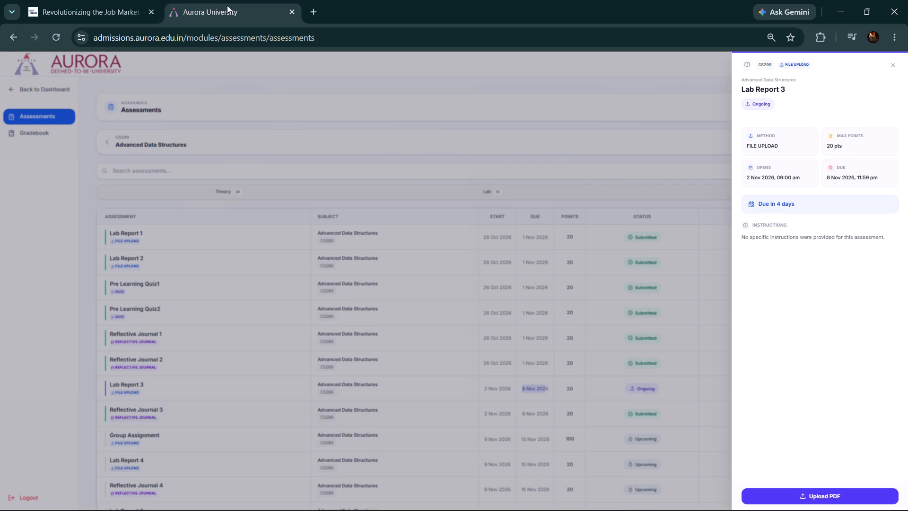
pyautogui.click(466, 163)
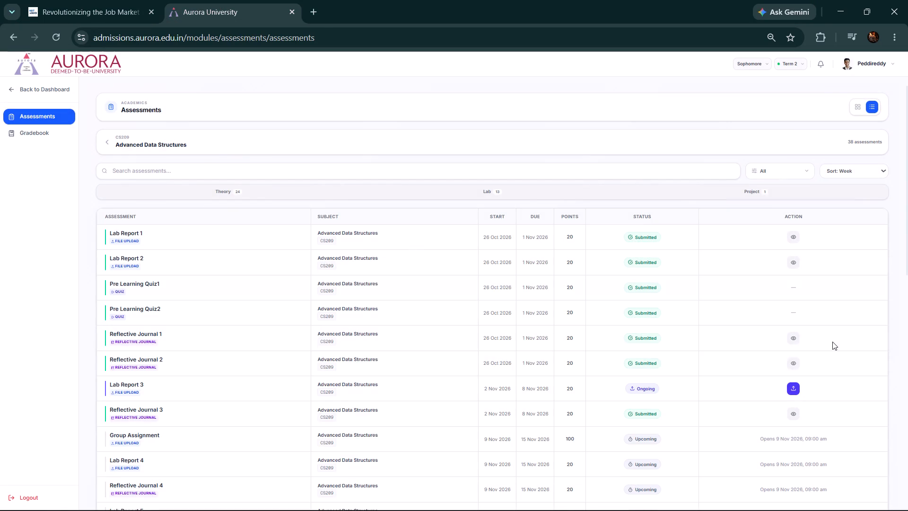
pyautogui.click(793, 264)
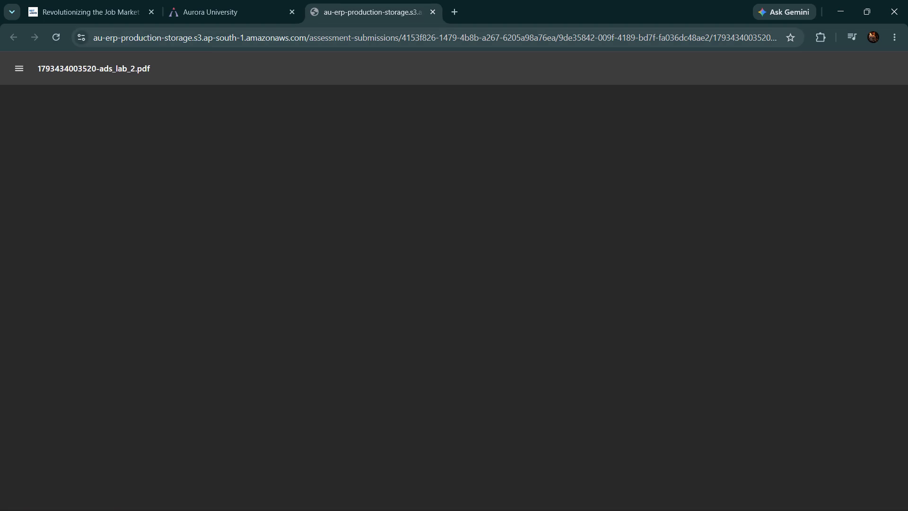
# Return to Word and save the report as ads_lab_3 in the OneDrive Documents folder.
pyautogui.hotkey('alt', 'Tab')
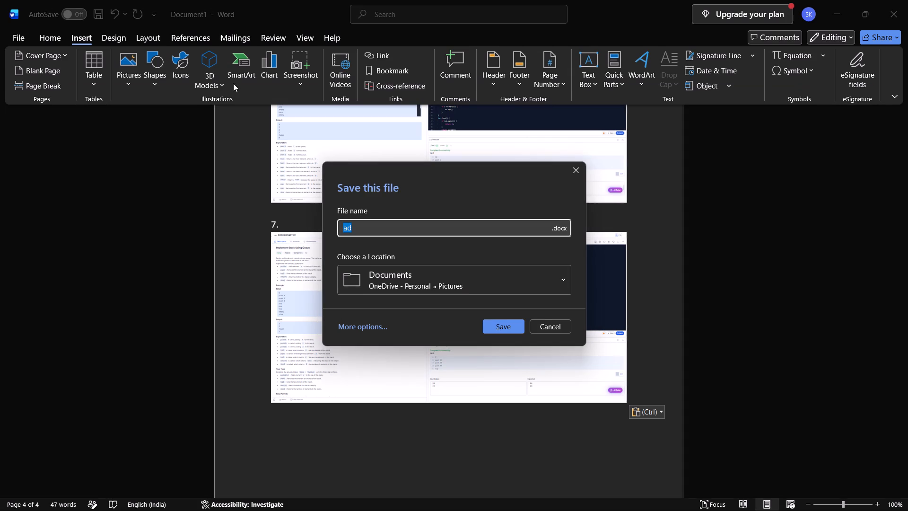
pyautogui.click(365, 224)
pyautogui.press('s')
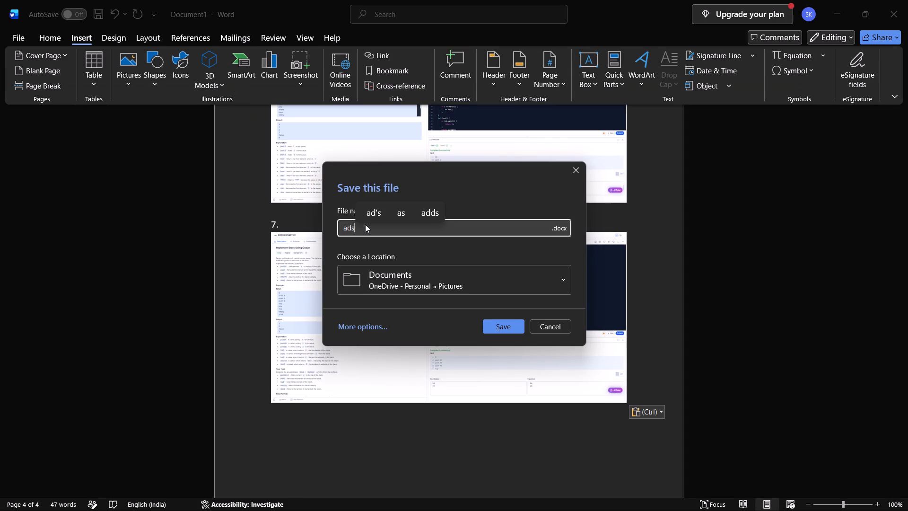
pyautogui.hotkey('shift', '_')
pyautogui.write('lab')
pyautogui.hotkey('shift', '_')
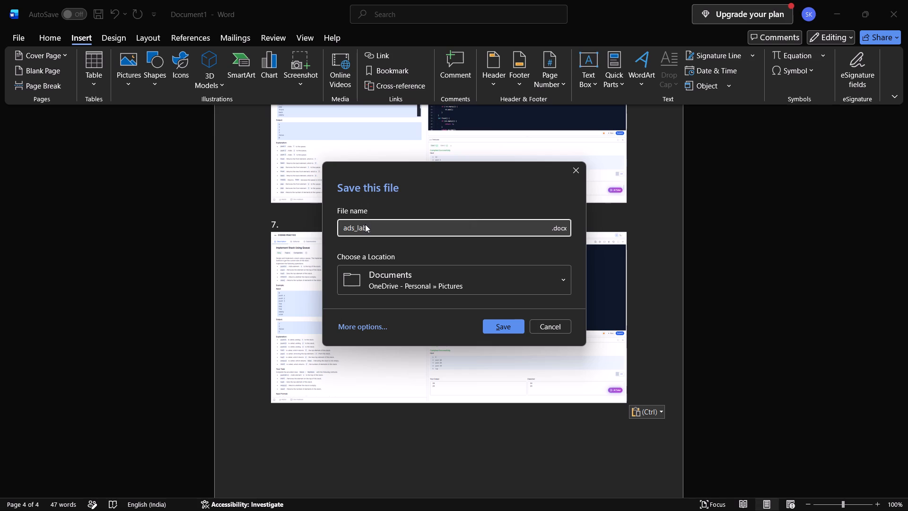
pyautogui.press('3')
pyautogui.press('Return')
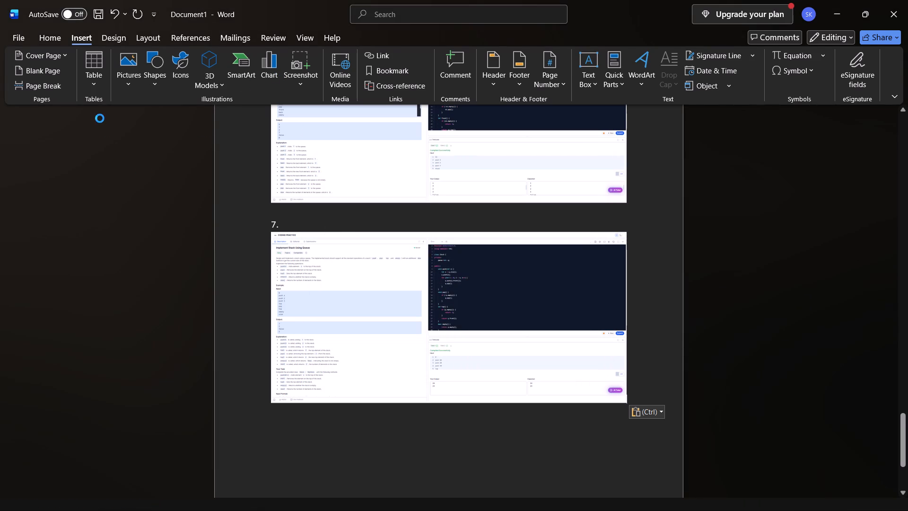
# Export the report as a PDF named ads_lab_3 into the C++ folder in Downloads.
pyautogui.click(26, 41)
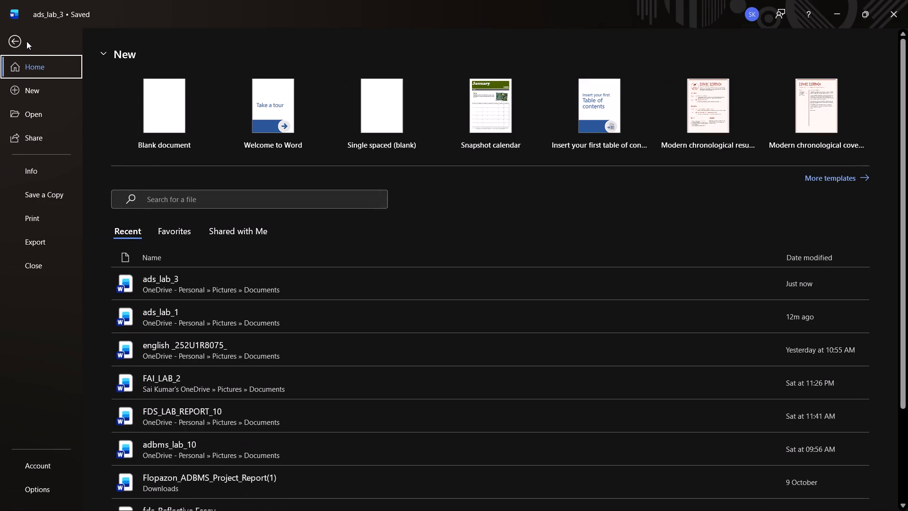
pyautogui.click(32, 238)
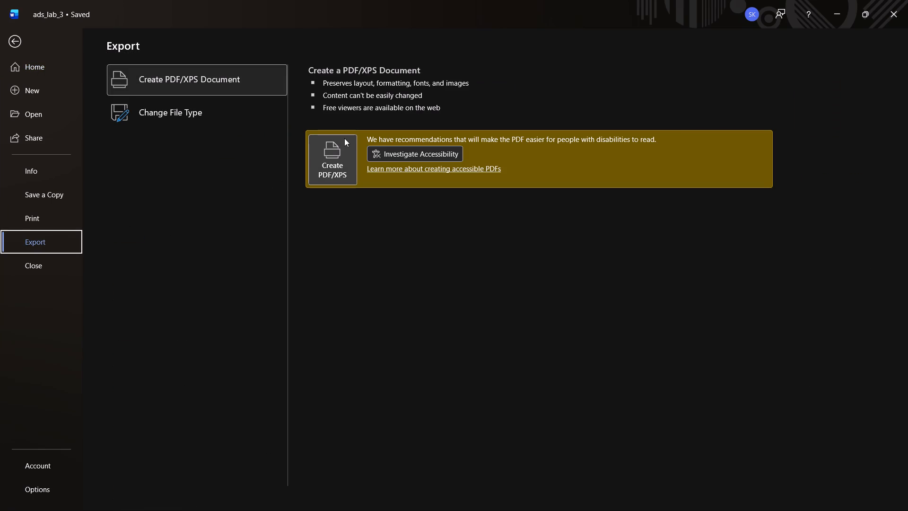
pyautogui.click(336, 149)
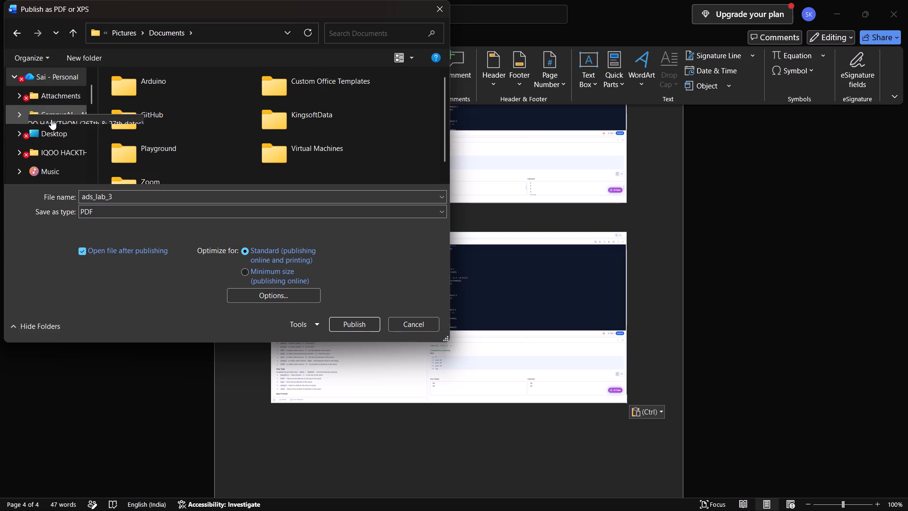
pyautogui.scroll(-1, 51, 119)
pyautogui.hscroll(-1, 51, 119)
pyautogui.hscroll(1, 51, 119)
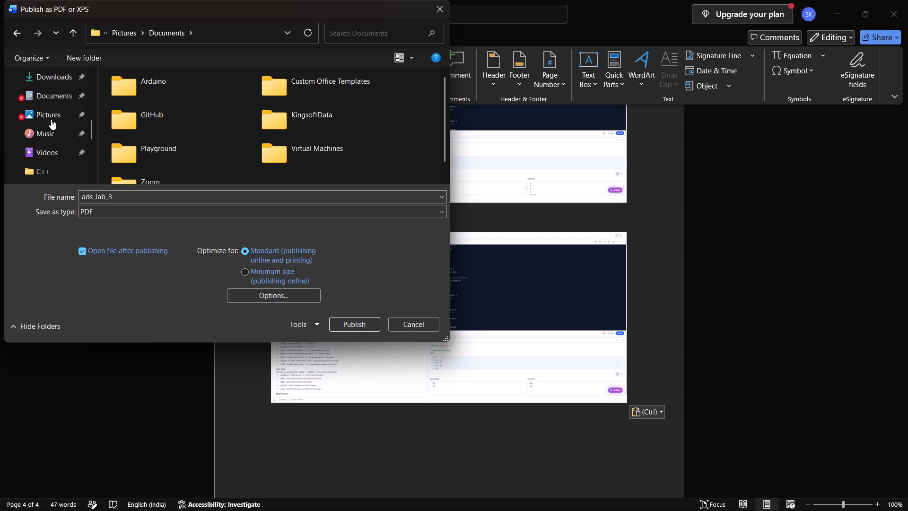
pyautogui.doubleClick(50, 172)
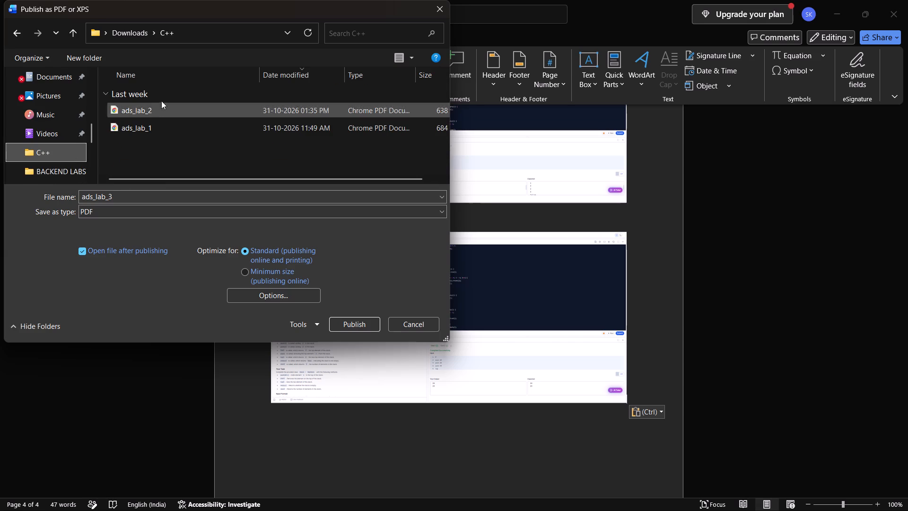
pyautogui.click(348, 322)
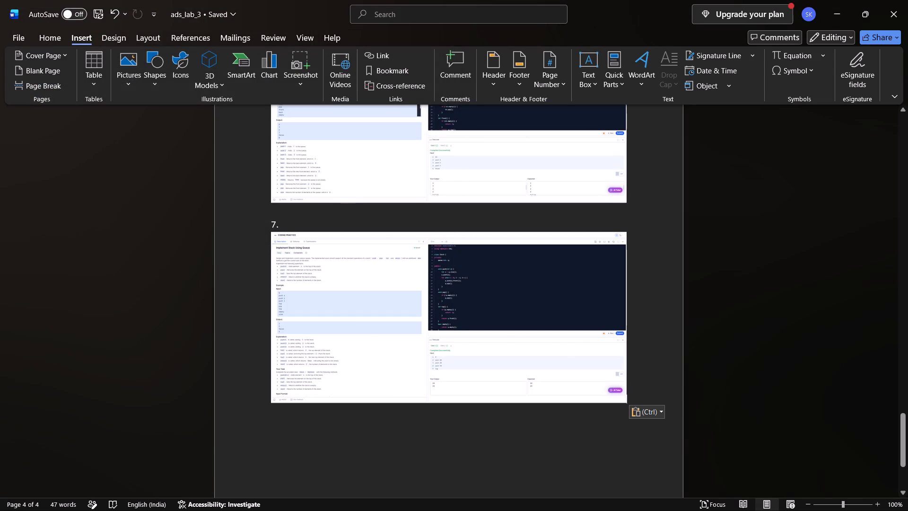
# Look through the published ads_lab_3 PDF in Chrome, and close it together with the Lab Report 2 PDF.
pyautogui.scroll(-1, 482, 217)
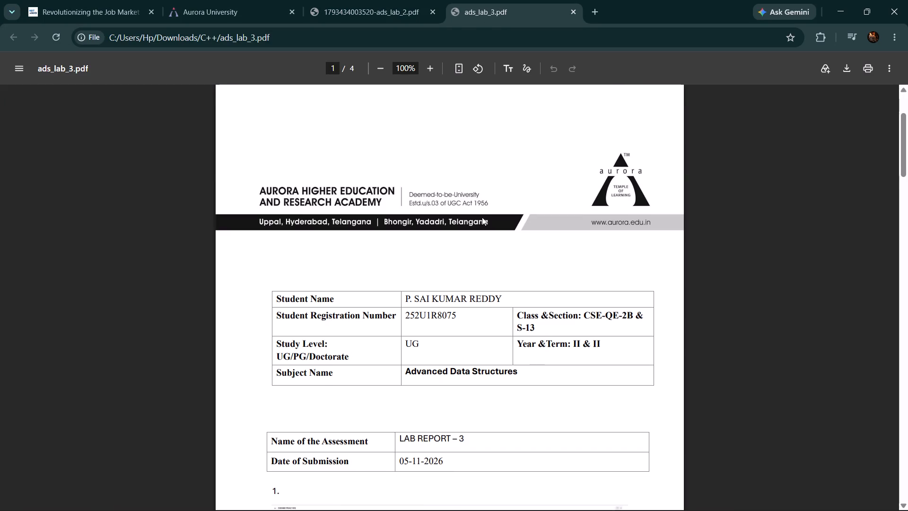
pyautogui.scroll(-1, 482, 217)
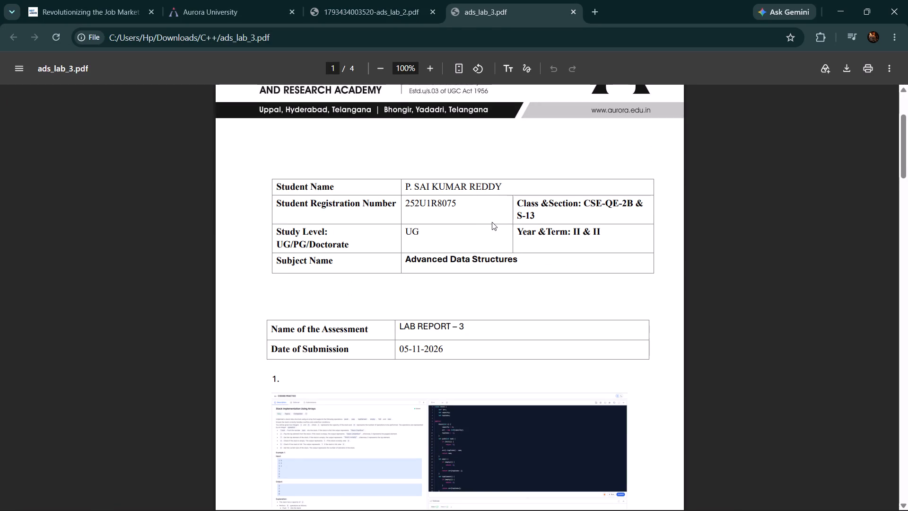
pyautogui.scroll(-2, 492, 222)
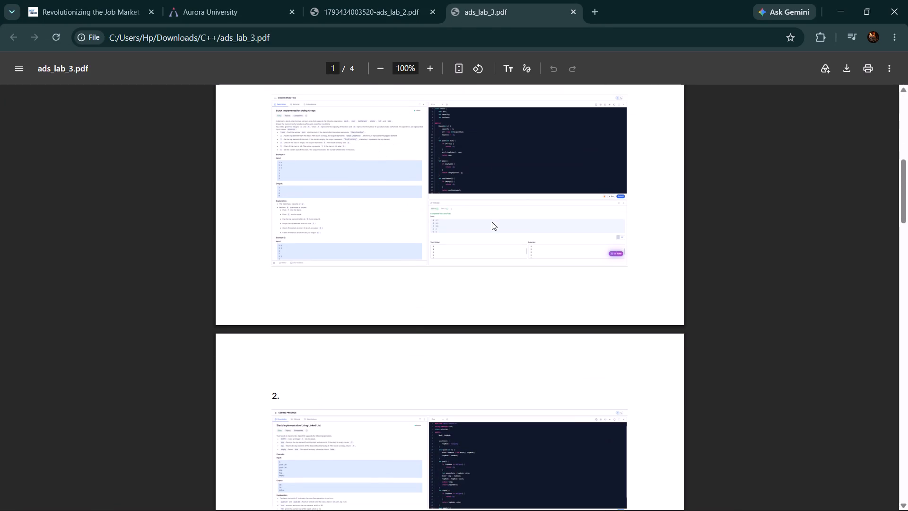
pyautogui.hotkey('ctrl', 'w')
pyautogui.hotkey('ctrl', 'w')
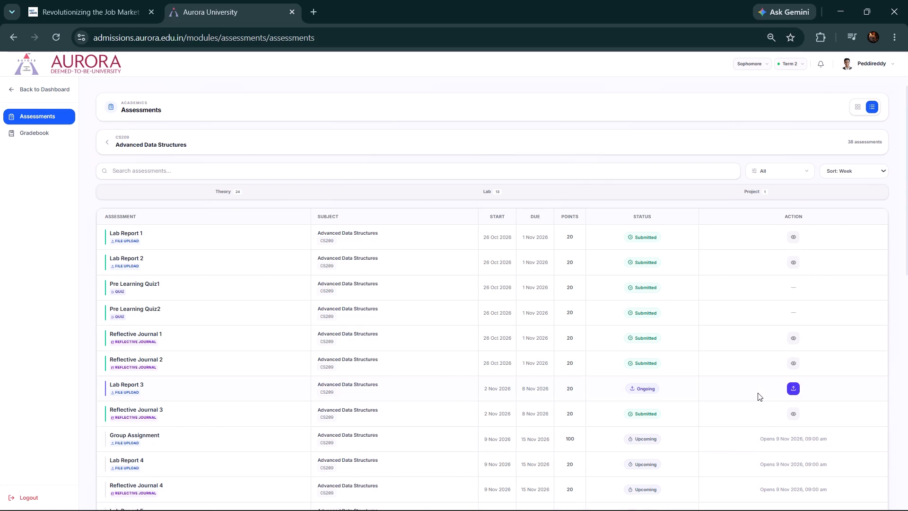
pyautogui.click(796, 390)
pyautogui.scroll(-1, 40, 196)
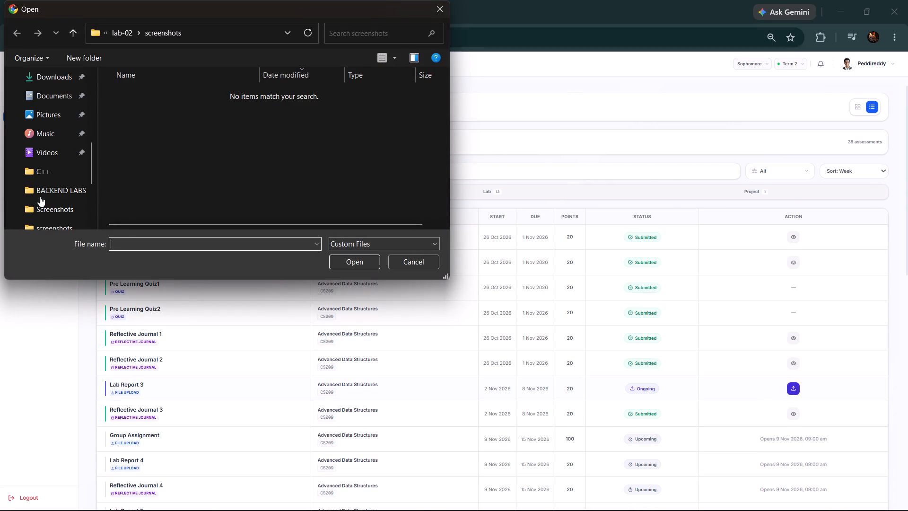
pyautogui.click(57, 176)
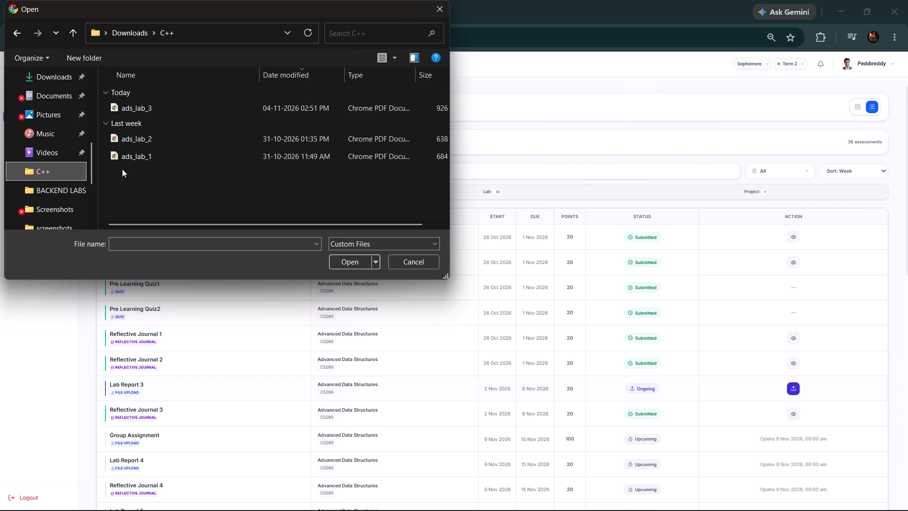
pyautogui.click(140, 109)
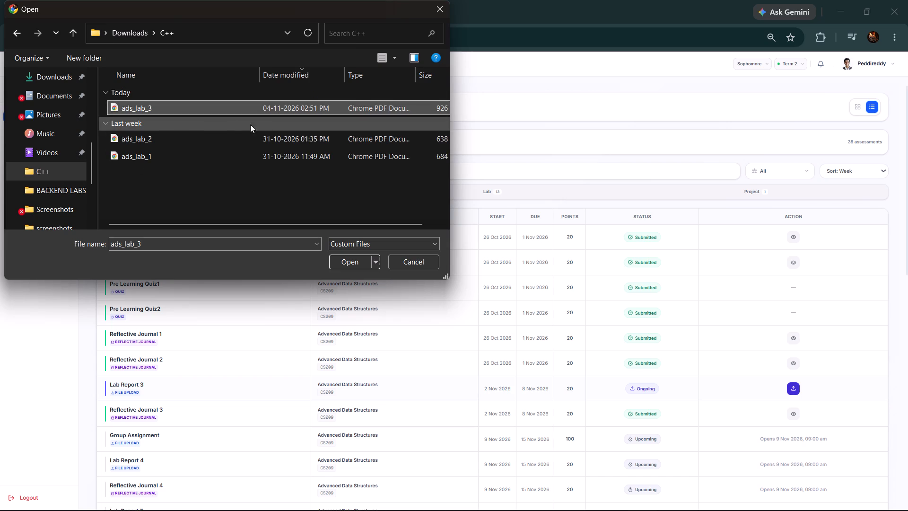